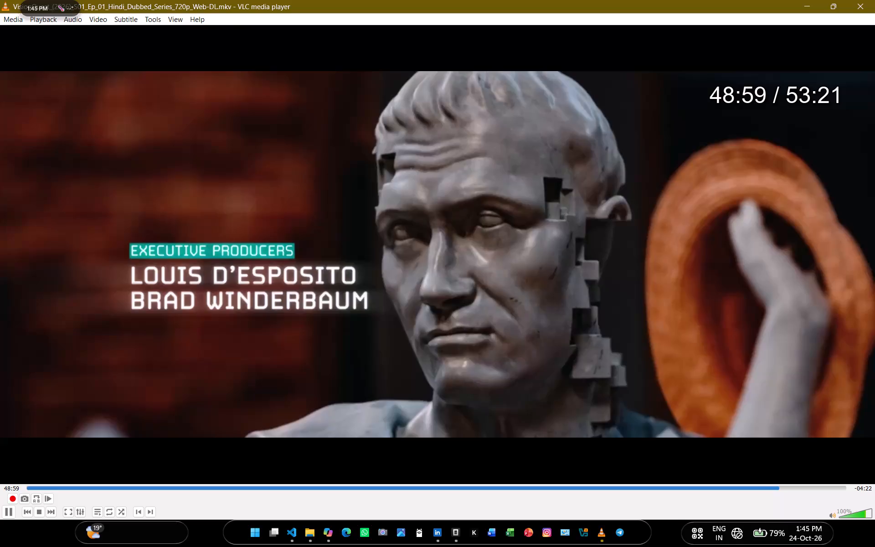
Skip the episode forward through its closing credits to about 52:04.
{"action": "key", "text": "Right"}
{"action": "key", "text": "Right"}
{"action": "key", "text": "Right"}
{"action": "key", "text": "Right"}
{"action": "key", "text": "Right"}
{"action": "key", "text": "Right"}
{"action": "key", "text": "Right"}
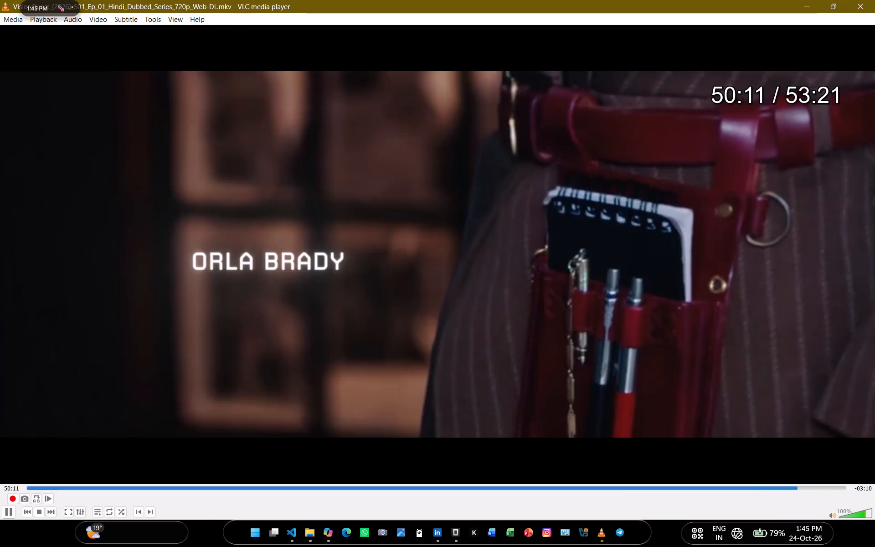
{"action": "key", "text": "Right"}
{"action": "key", "text": "Right"}
{"action": "key", "text": "Right"}
{"action": "key", "text": "Right"}
{"action": "key", "text": "Right"}
{"action": "key", "text": "Right"}
{"action": "key", "text": "Right"}
{"action": "key", "text": "Right"}
{"action": "key", "text": "Right"}
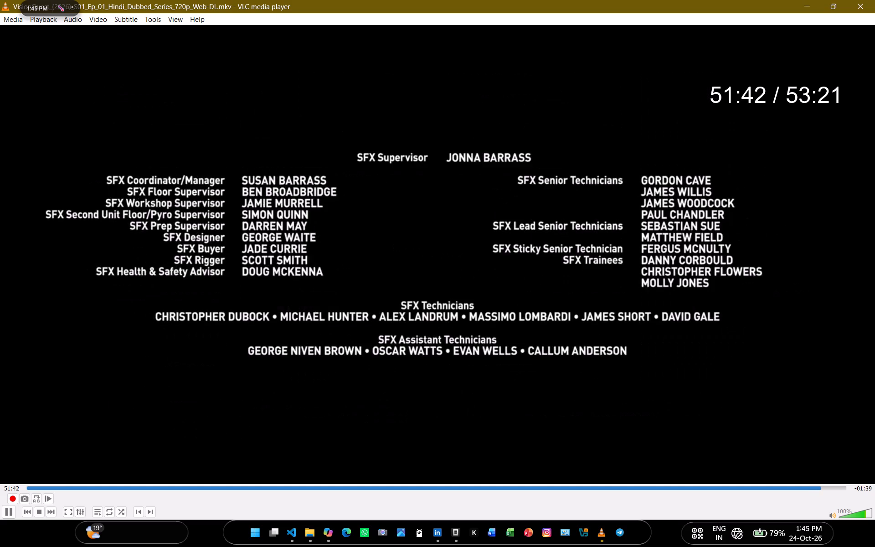
{"action": "key", "text": "Right"}
{"action": "key", "text": "Right"}
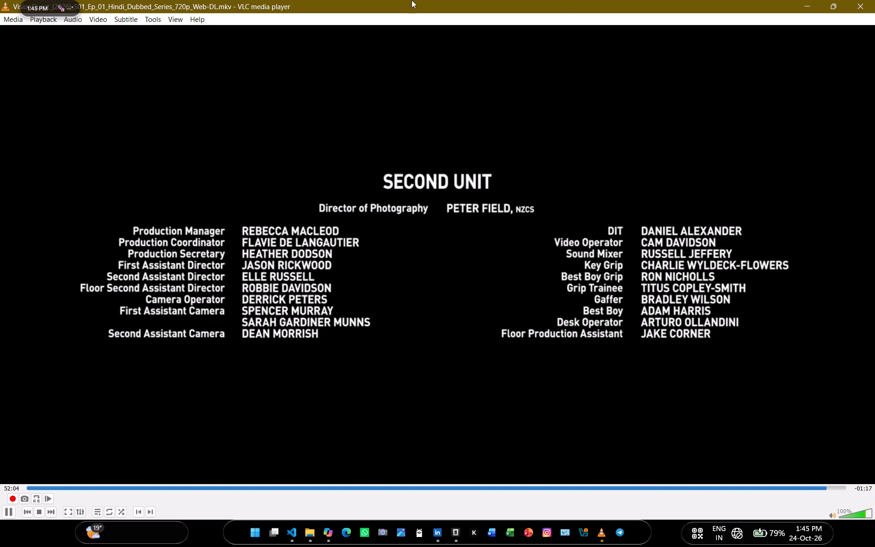
Close the video player to return to the desktop.
{"action": "left_click", "coordinate": [856, 6]}
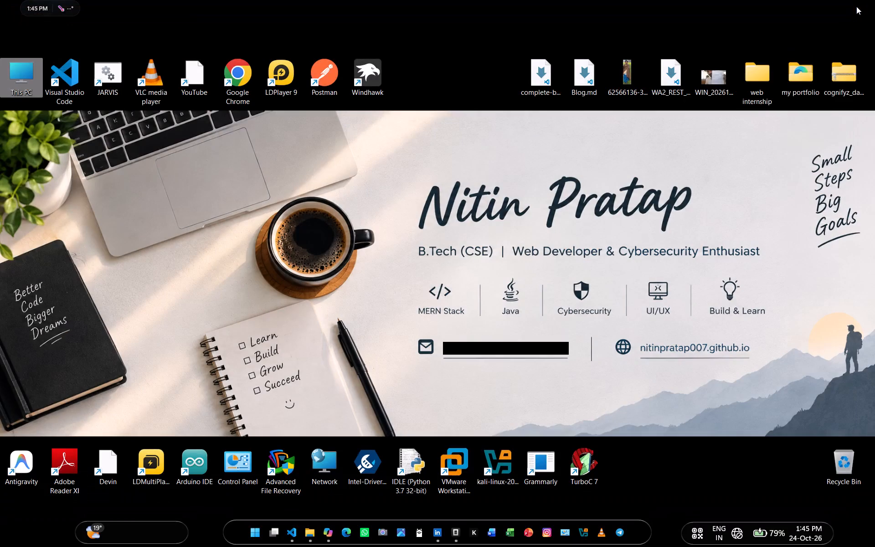
Refresh the desktop.
{"action": "left_click", "coordinate": [488, 285]}
{"action": "right_click", "coordinate": [488, 285]}
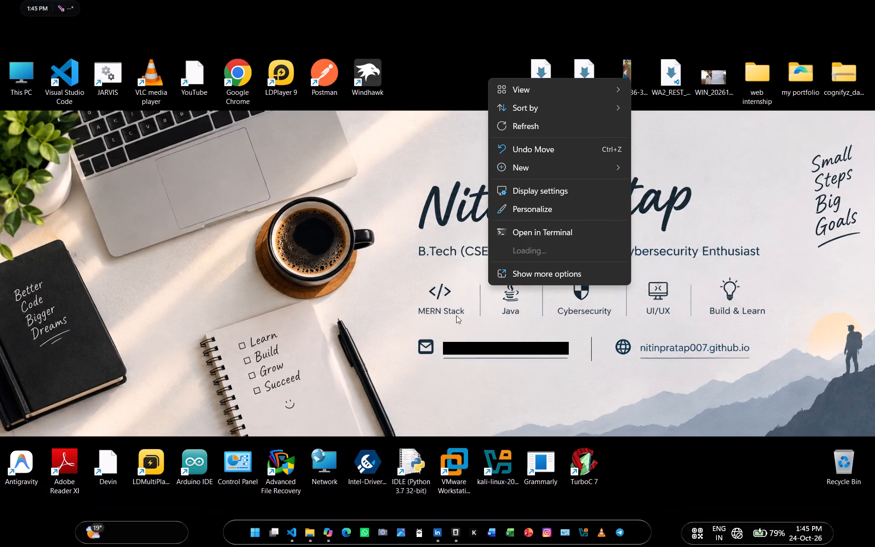
{"action": "left_click", "coordinate": [530, 134]}
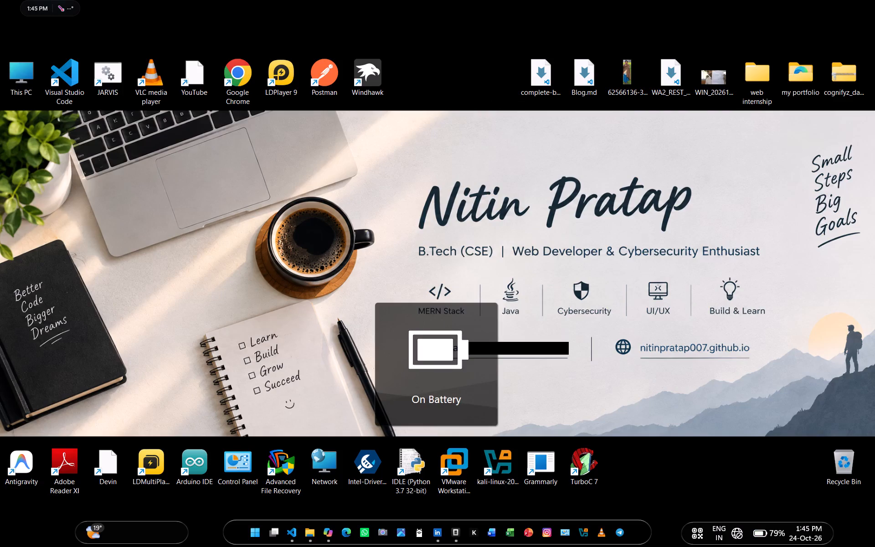
Open the list of available Wi-Fi networks, rescan for networks, and return to the desktop.
{"action": "left_click", "coordinate": [748, 528]}
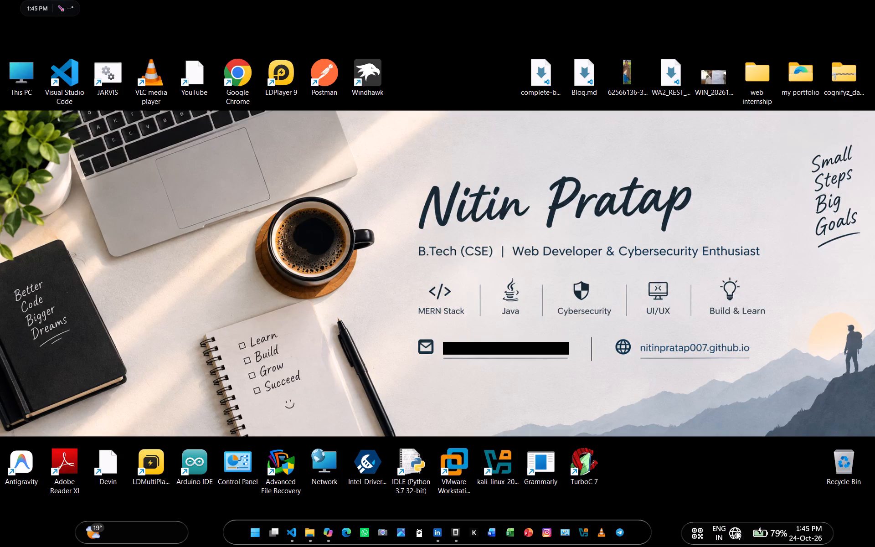
{"action": "left_click", "coordinate": [736, 532]}
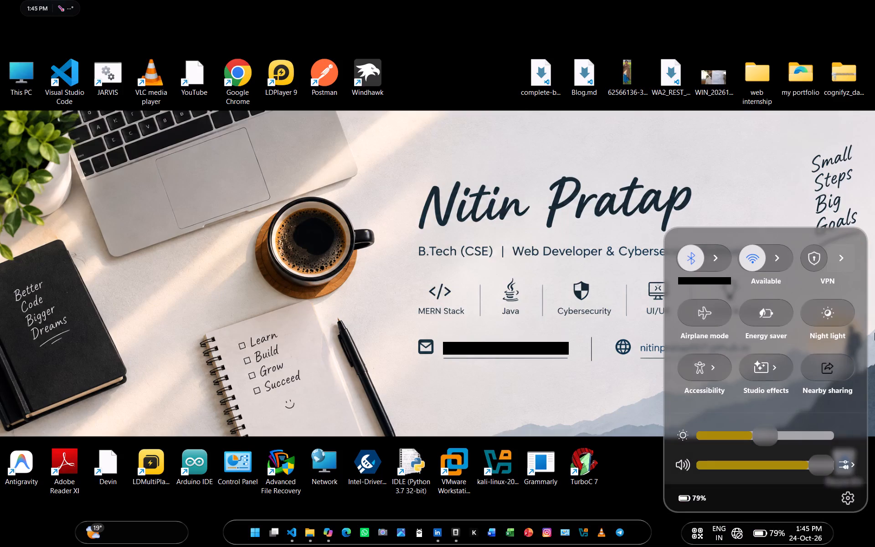
{"action": "left_click", "coordinate": [777, 261]}
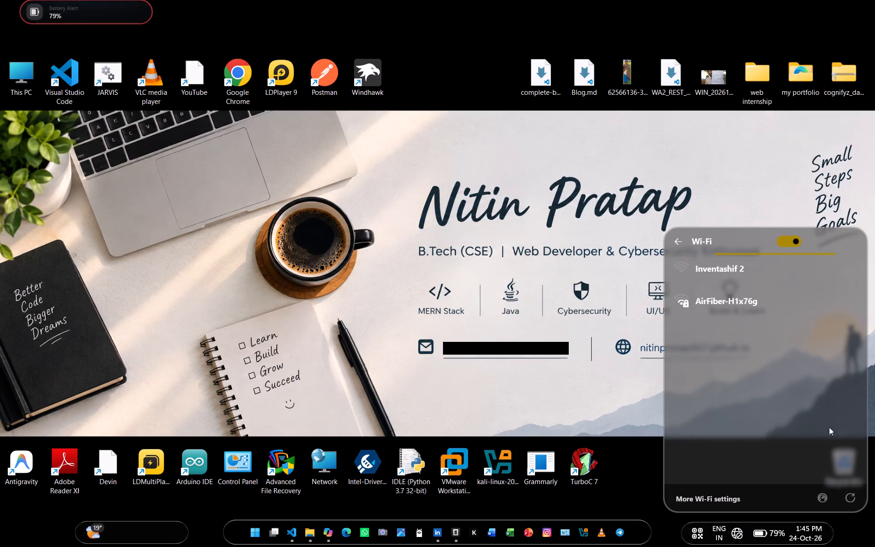
{"action": "triple_click", "coordinate": [850, 496]}
{"action": "double_click", "coordinate": [850, 496]}
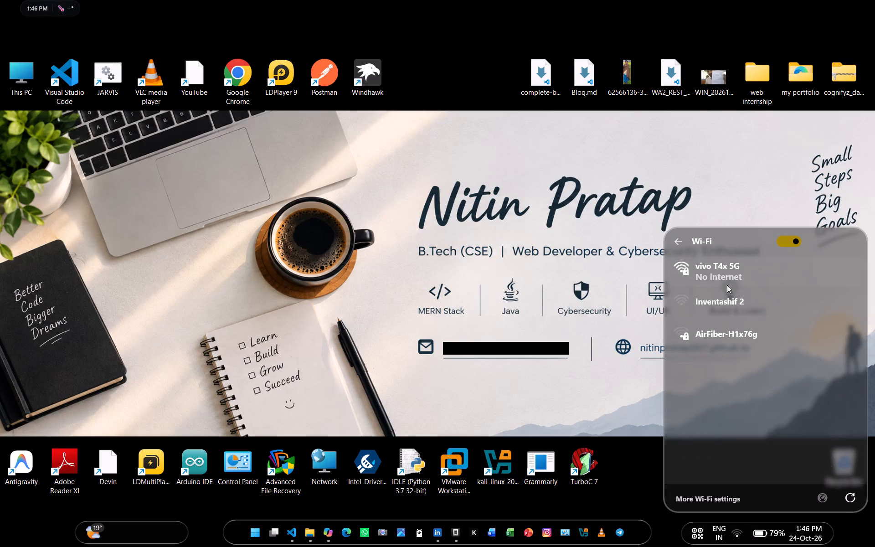
{"action": "left_click", "coordinate": [558, 233]}
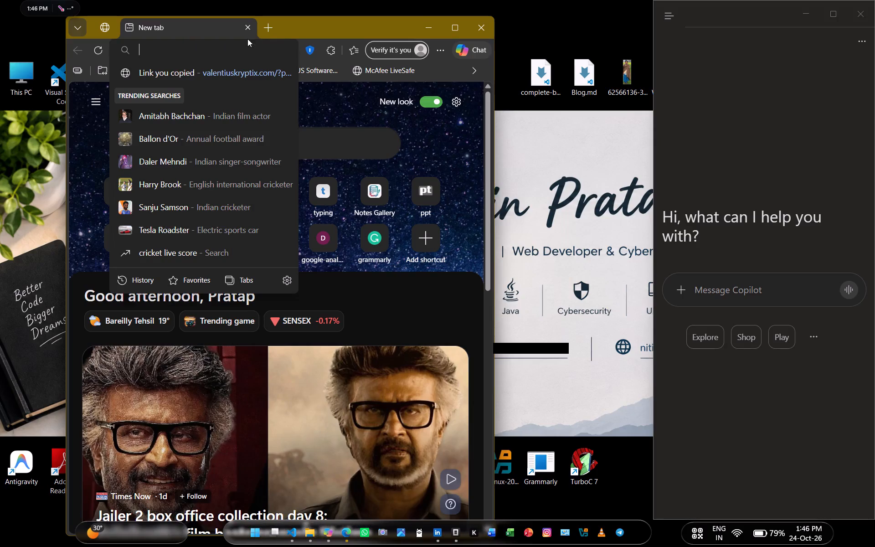
Dismiss the address bar's suggestion list to uncover the new tab page's shortcuts.
{"action": "left_click", "coordinate": [288, 25]}
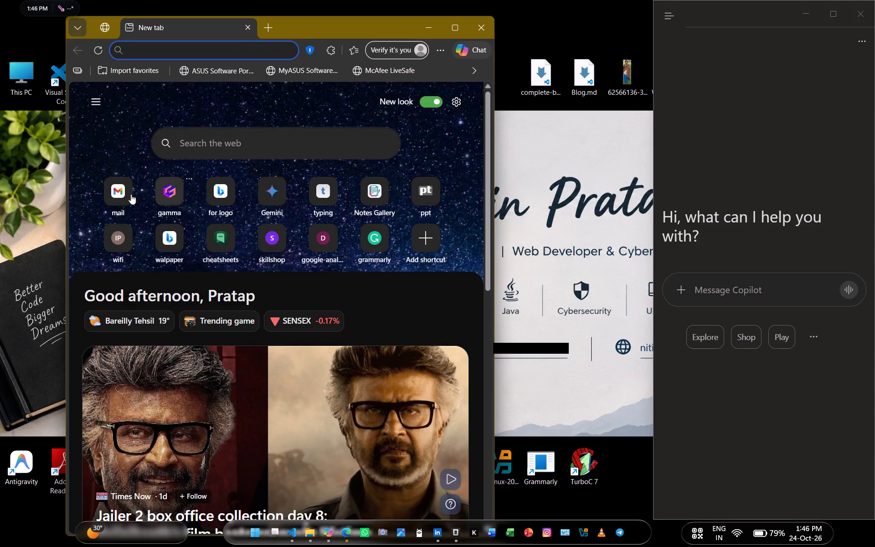
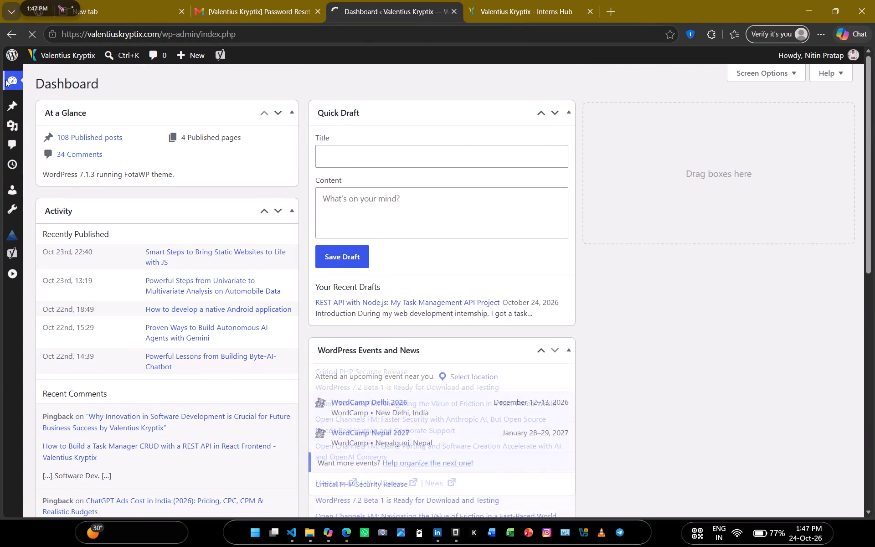
{"action": "left_click", "coordinate": [9, 101]}
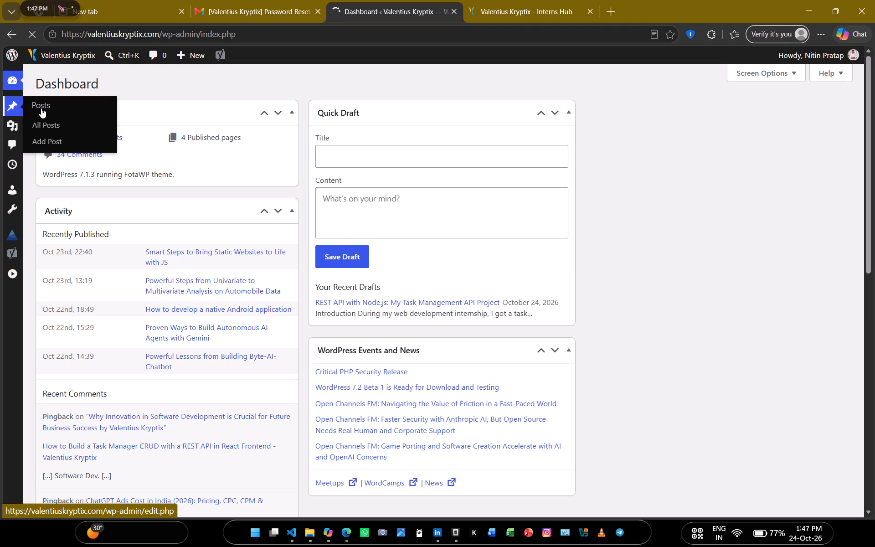
{"action": "left_click", "coordinate": [56, 108]}
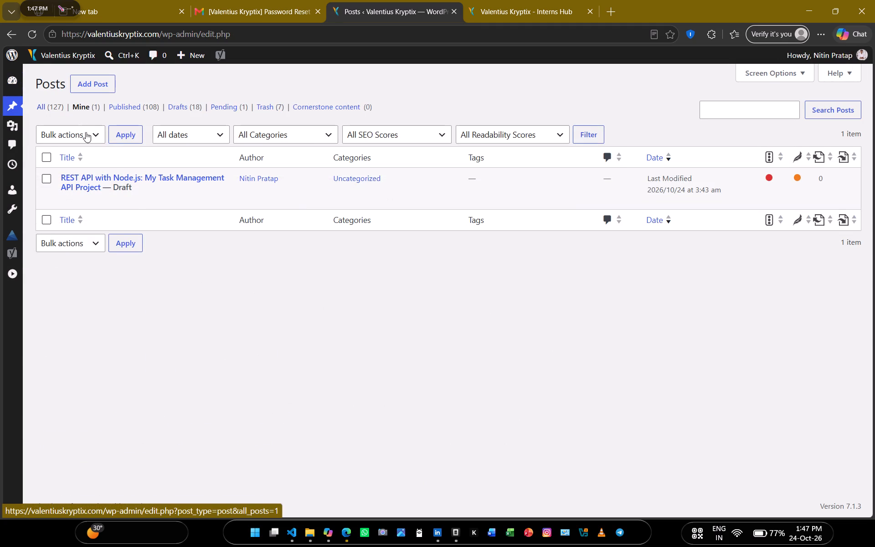
{"action": "left_click", "coordinate": [81, 183]}
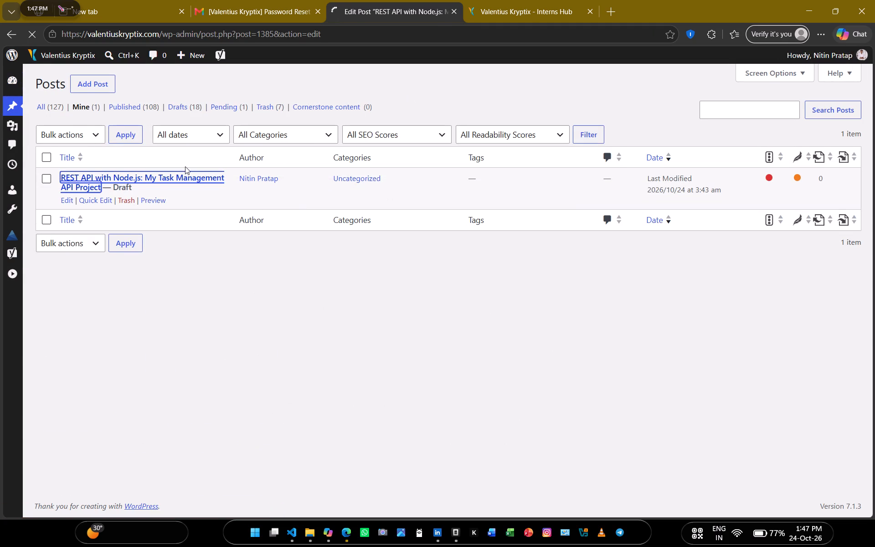
{"action": "left_click", "coordinate": [73, 176]}
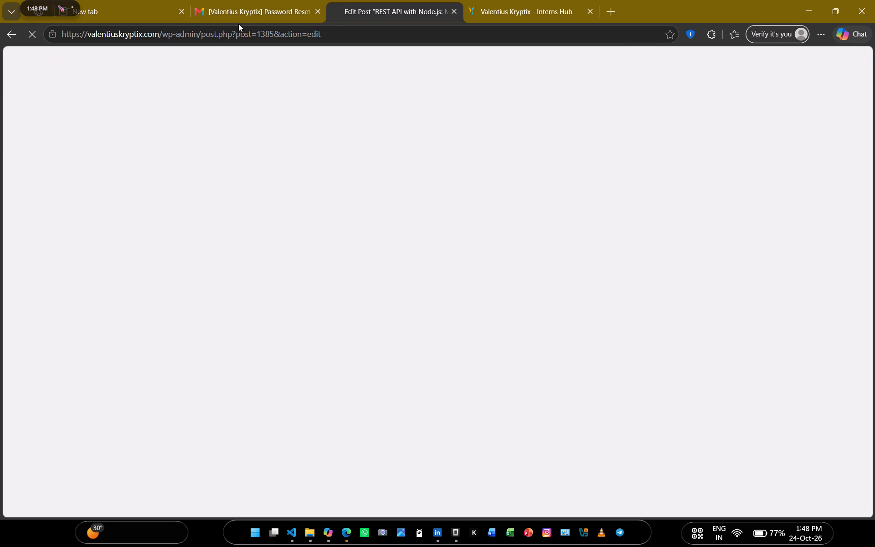
In the Interns Hub, expand the REST API with Node/Django task and open its Blog Post on VK Website submission details.
{"action": "left_click", "coordinate": [536, 9]}
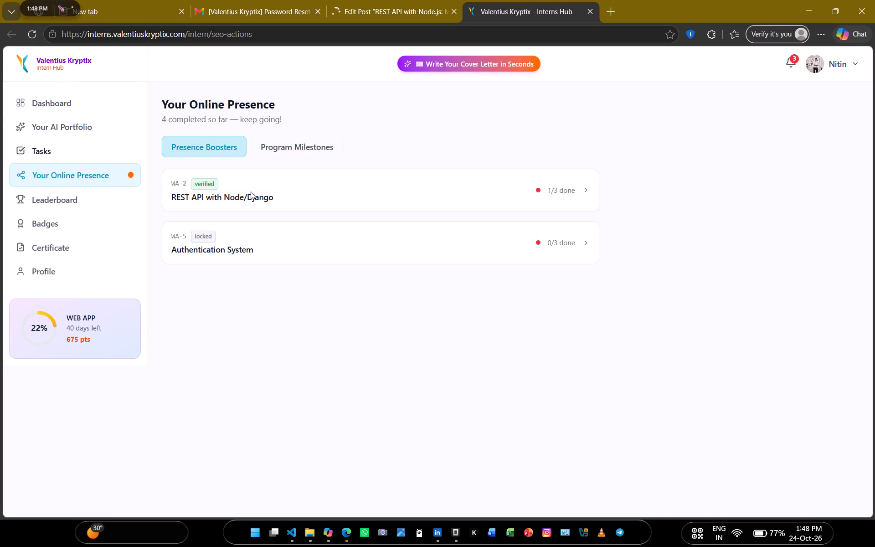
{"action": "left_click", "coordinate": [295, 191]}
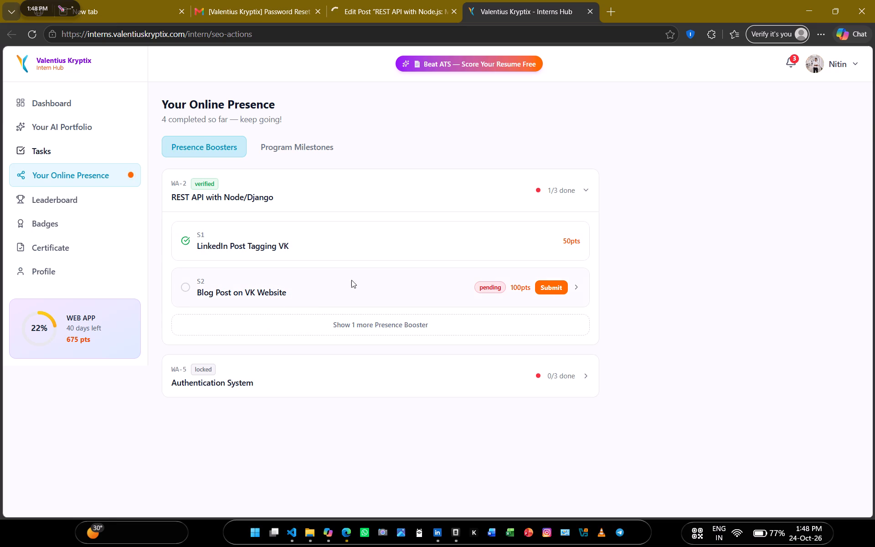
{"action": "left_click", "coordinate": [537, 289]}
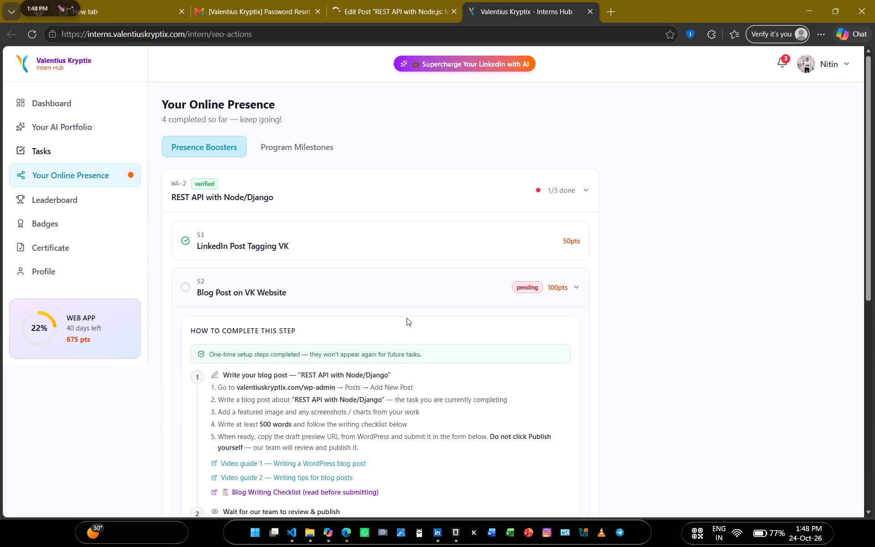
Read the instructions for completing the Blog Post on VK Website step, through to its draft preview URL submission form.
{"action": "scroll", "coordinate": [342, 368], "scroll_direction": "down", "scroll_amount": 4}
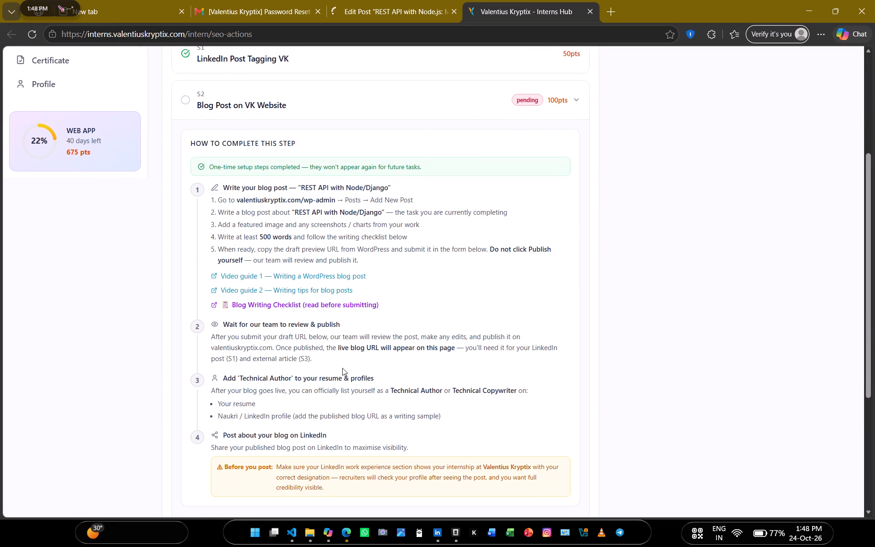
{"action": "scroll", "coordinate": [342, 368], "scroll_direction": "down", "scroll_amount": 3}
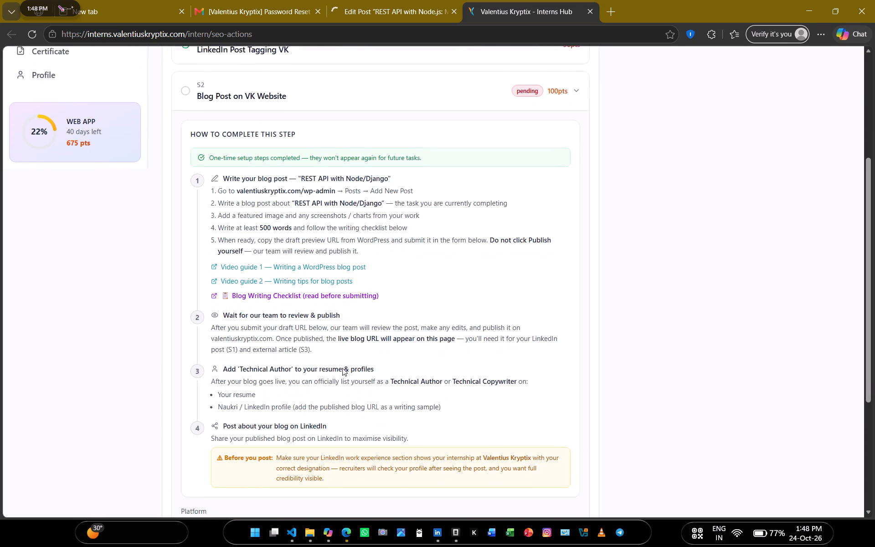
{"action": "scroll", "coordinate": [342, 368], "scroll_direction": "down", "scroll_amount": 1}
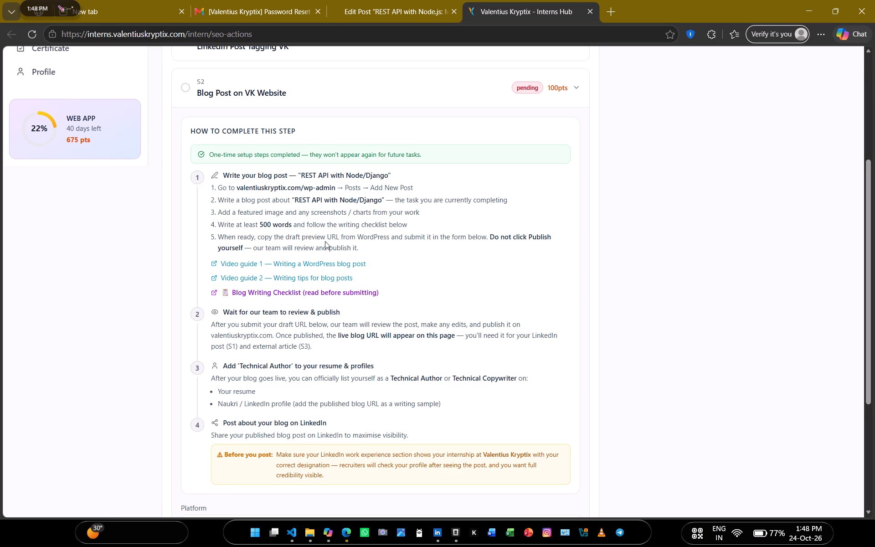
{"action": "scroll", "coordinate": [325, 241], "scroll_direction": "down", "scroll_amount": 1}
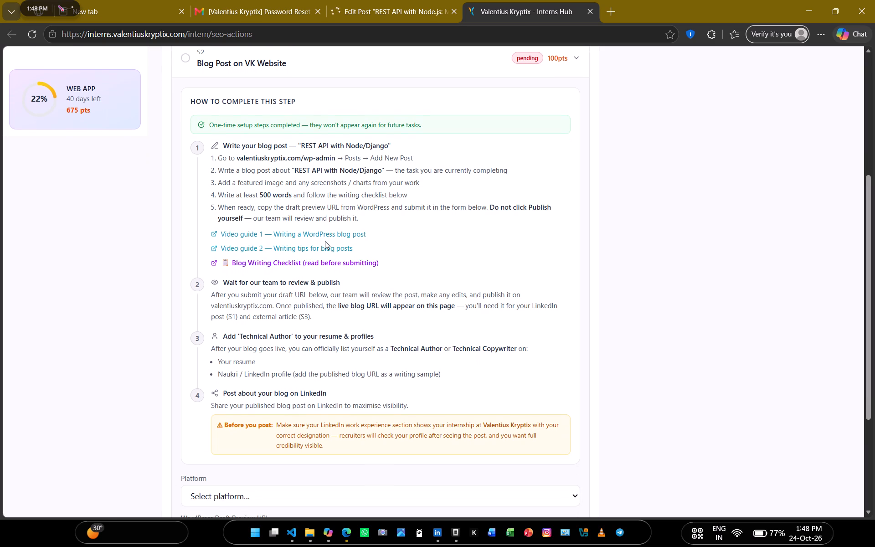
{"action": "scroll", "coordinate": [325, 241], "scroll_direction": "down", "scroll_amount": 2}
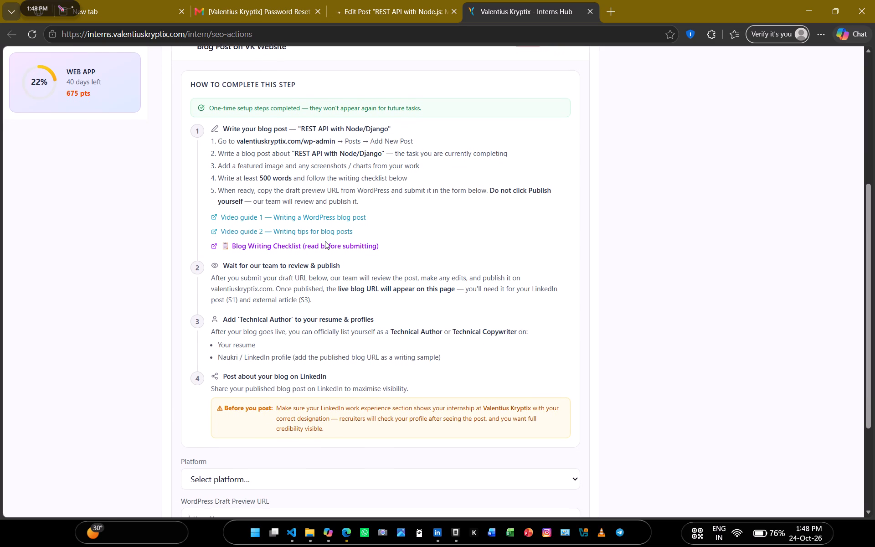
{"action": "scroll", "coordinate": [325, 241], "scroll_direction": "down", "scroll_amount": 1}
{"action": "scroll", "coordinate": [384, 240], "scroll_direction": "down", "scroll_amount": 1}
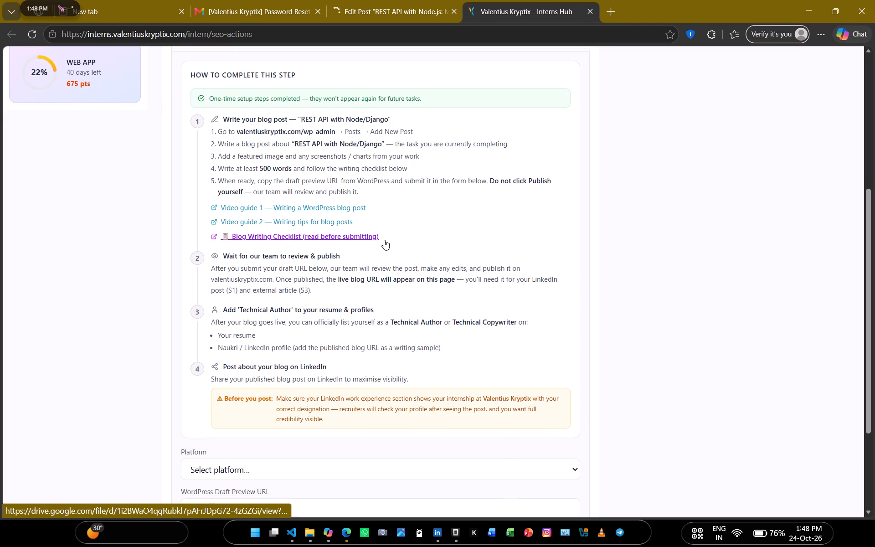
{"action": "scroll", "coordinate": [384, 240], "scroll_direction": "down", "scroll_amount": 1}
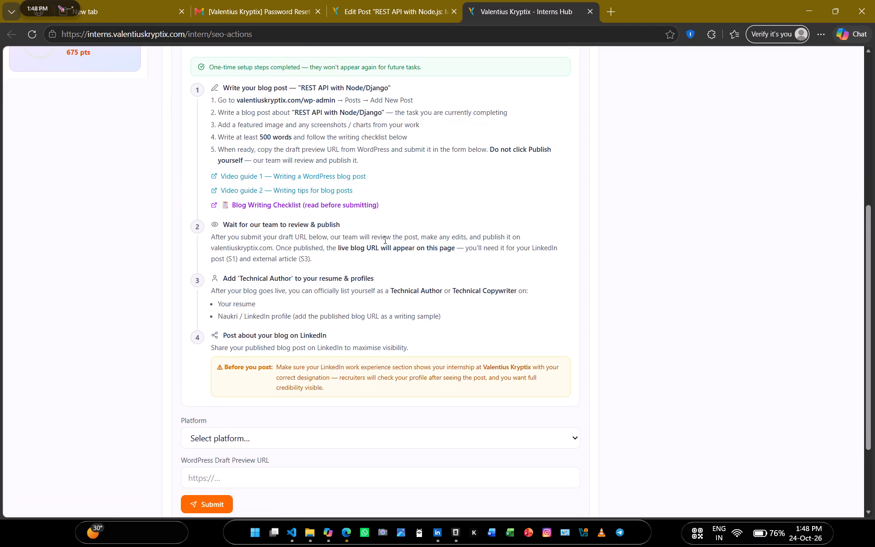
{"action": "scroll", "coordinate": [384, 240], "scroll_direction": "down", "scroll_amount": 1}
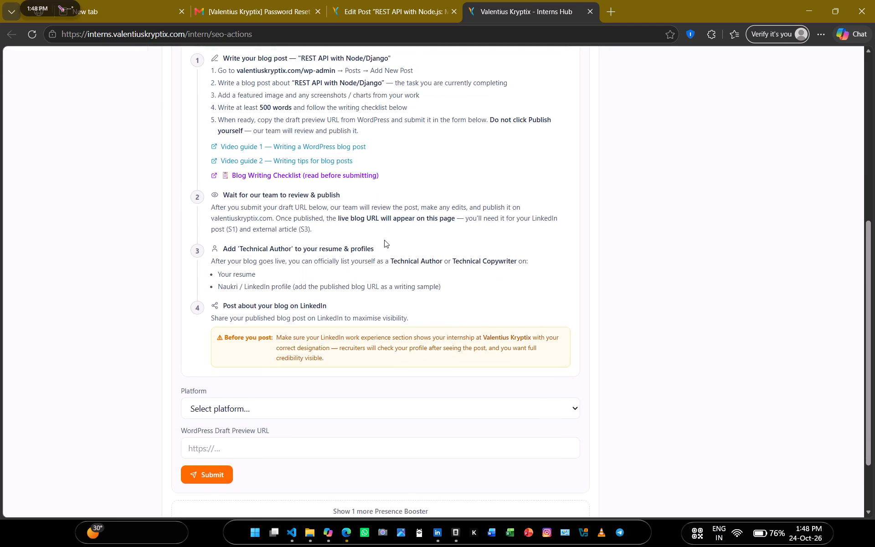
{"action": "scroll", "coordinate": [384, 240], "scroll_direction": "down", "scroll_amount": 1}
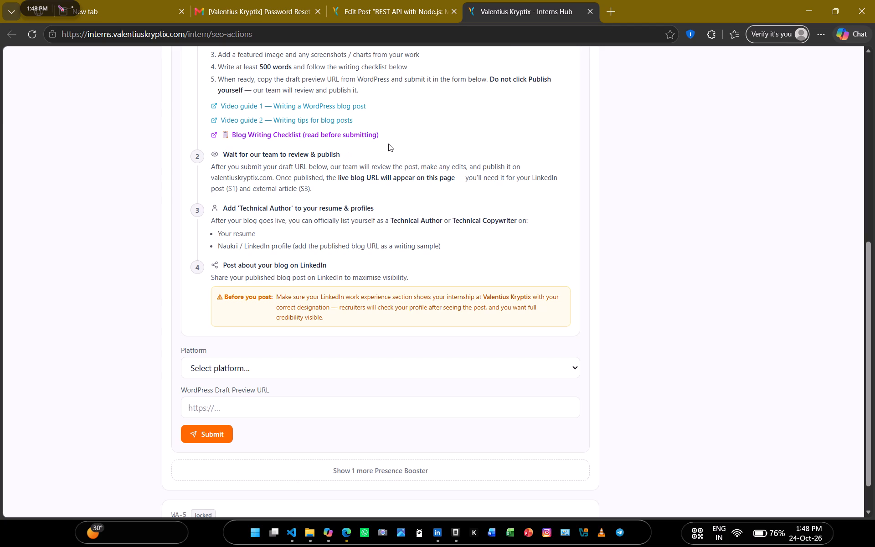
Open the Blog Writing Checklist linked in the blog post instructions.
{"action": "left_click", "coordinate": [284, 137]}
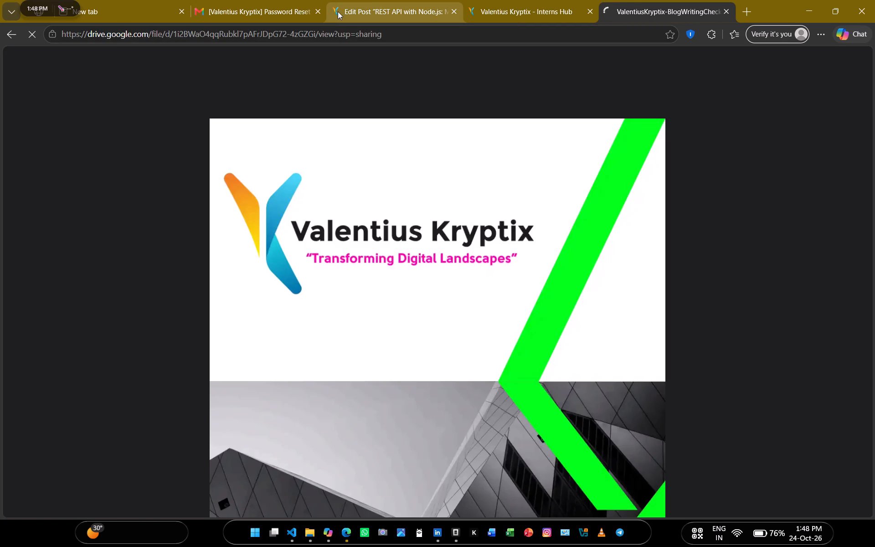
Skim the Blog Writing Checklist PDF from its cover through the company introduction pages to the last page.
{"action": "scroll", "coordinate": [365, 154], "scroll_direction": "down", "scroll_amount": 4}
{"action": "scroll", "coordinate": [382, 294], "scroll_direction": "down", "scroll_amount": 1}
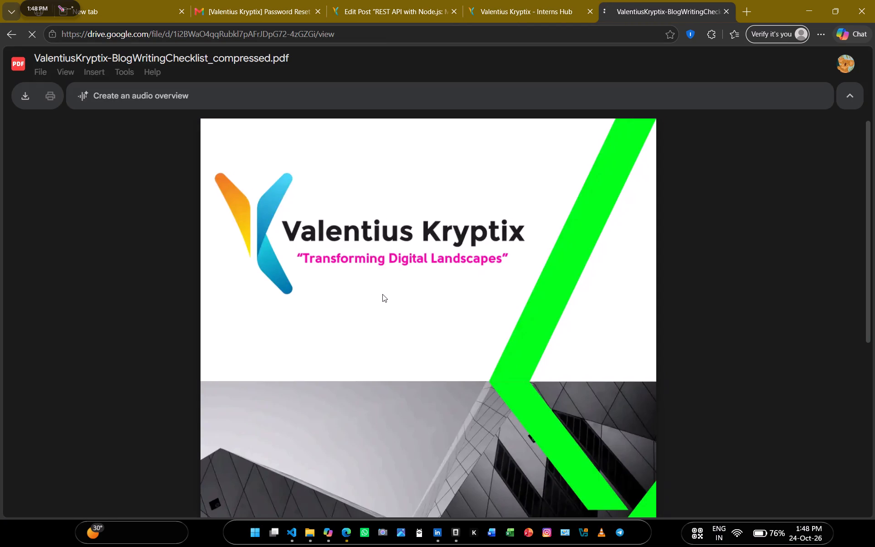
{"action": "scroll", "coordinate": [382, 294], "scroll_direction": "down", "scroll_amount": 1}
{"action": "scroll", "coordinate": [382, 294], "scroll_direction": "up", "scroll_amount": 1}
{"action": "scroll", "coordinate": [382, 294], "scroll_direction": "down", "scroll_amount": 1}
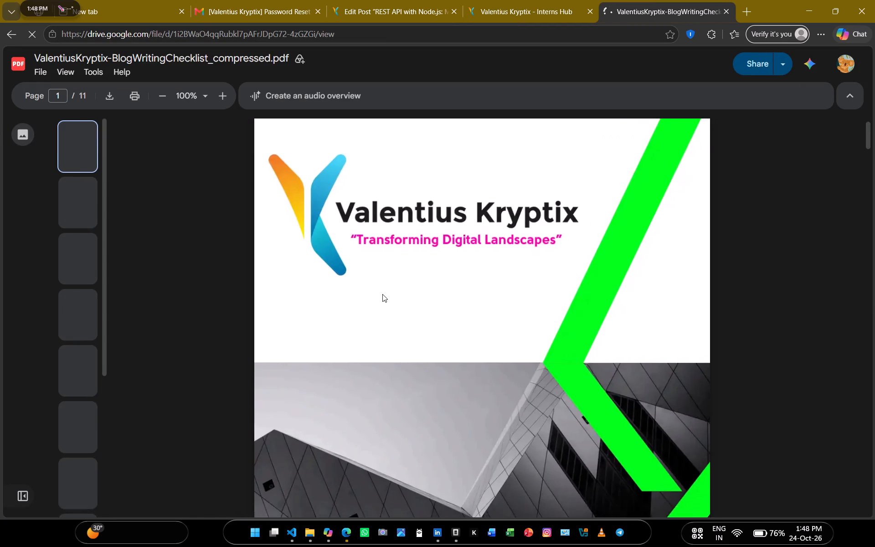
{"action": "scroll", "coordinate": [382, 294], "scroll_direction": "down", "scroll_amount": 4}
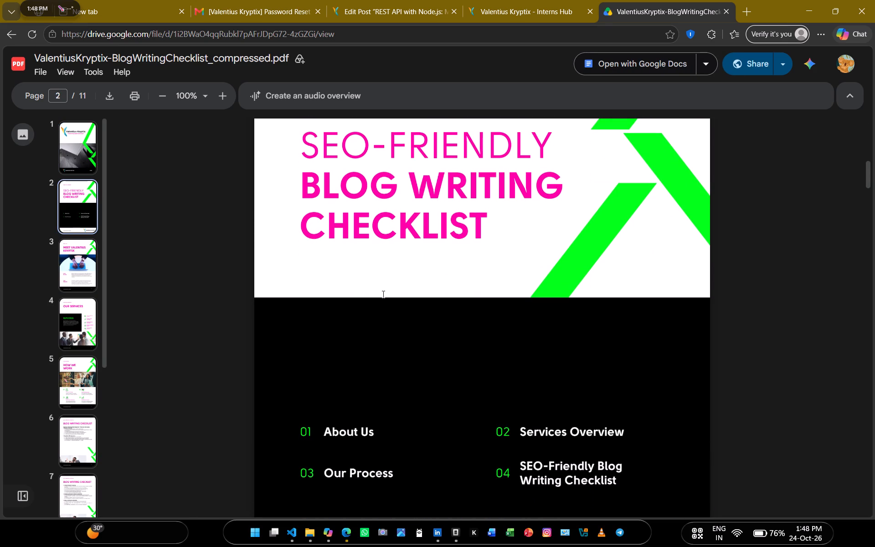
{"action": "scroll", "coordinate": [382, 294], "scroll_direction": "down", "scroll_amount": 1}
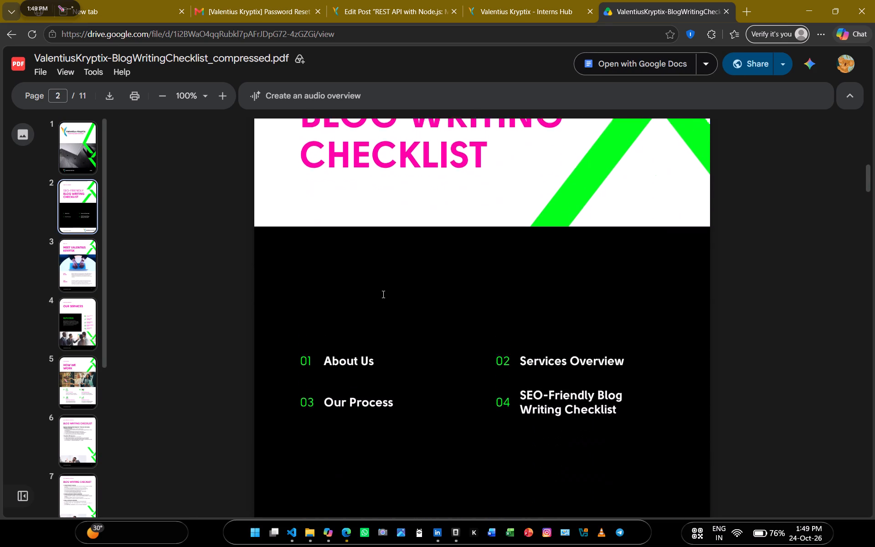
{"action": "scroll", "coordinate": [382, 294], "scroll_direction": "down", "scroll_amount": 1}
{"action": "scroll", "coordinate": [376, 388], "scroll_direction": "down", "scroll_amount": 1}
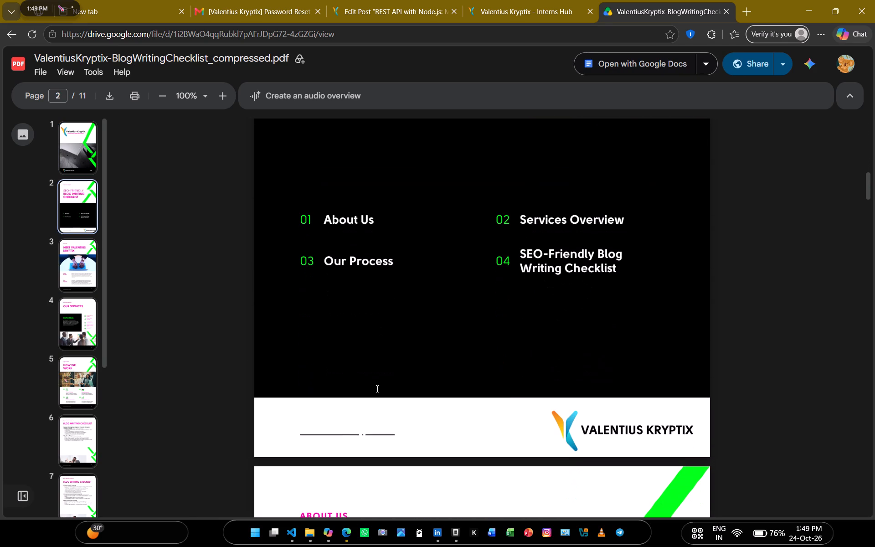
{"action": "scroll", "coordinate": [380, 378], "scroll_direction": "down", "scroll_amount": 4}
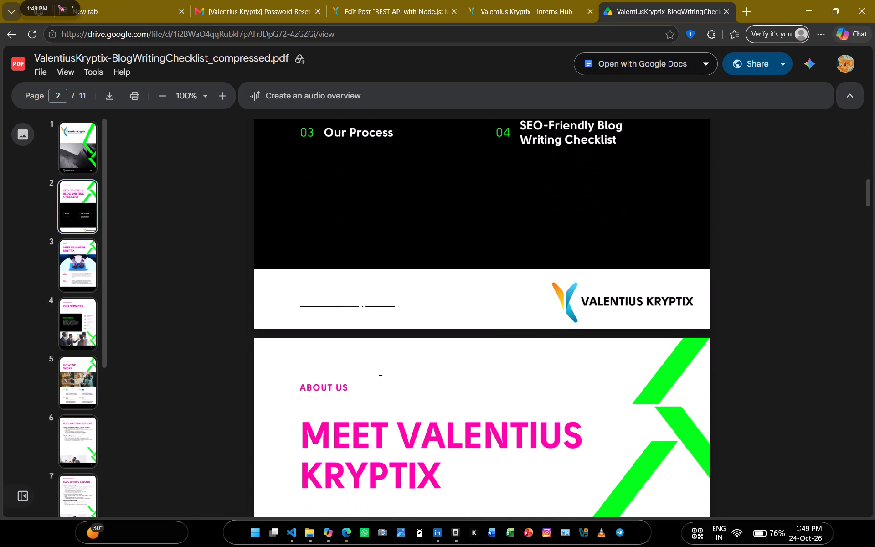
{"action": "scroll", "coordinate": [380, 378], "scroll_direction": "down", "scroll_amount": 3}
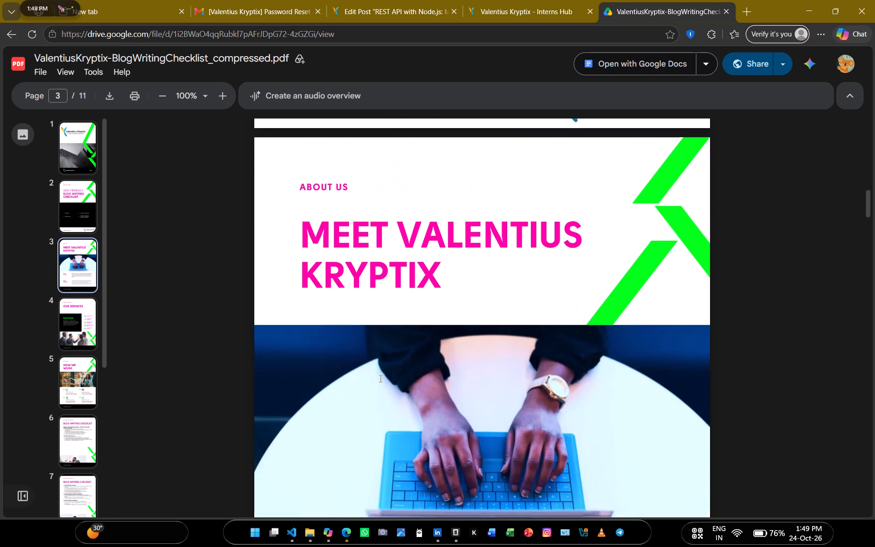
{"action": "scroll", "coordinate": [380, 378], "scroll_direction": "down", "scroll_amount": 8}
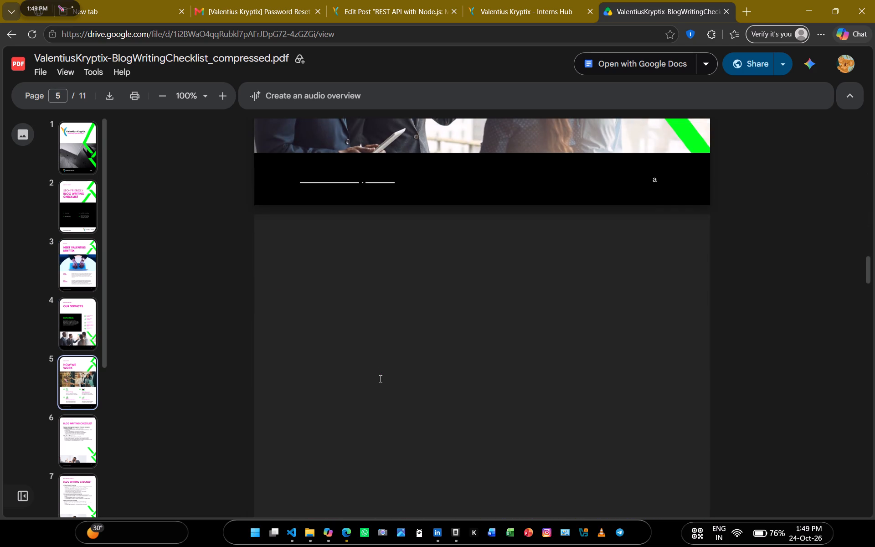
{"action": "scroll", "coordinate": [380, 378], "scroll_direction": "down", "scroll_amount": 6}
{"action": "scroll", "coordinate": [391, 344], "scroll_direction": "down", "scroll_amount": 9}
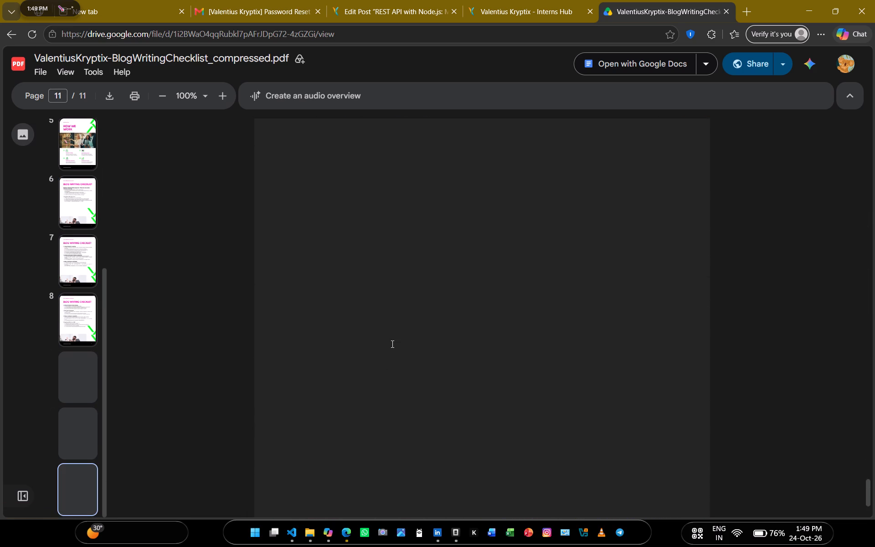
{"action": "scroll", "coordinate": [391, 344], "scroll_direction": "down", "scroll_amount": 1}
Look back through the Blog Writing Checklist PDF, from the table of contents and company pages to checklist page 6.
{"action": "scroll", "coordinate": [391, 344], "scroll_direction": "up", "scroll_amount": 20}
{"action": "scroll", "coordinate": [391, 344], "scroll_direction": "up", "scroll_amount": 2}
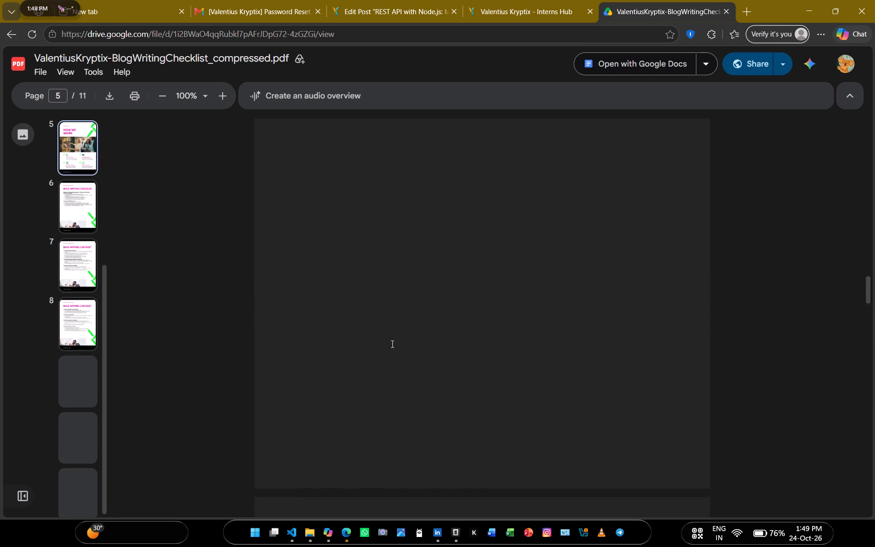
{"action": "scroll", "coordinate": [391, 344], "scroll_direction": "up", "scroll_amount": 2}
{"action": "scroll", "coordinate": [391, 344], "scroll_direction": "down", "scroll_amount": 11}
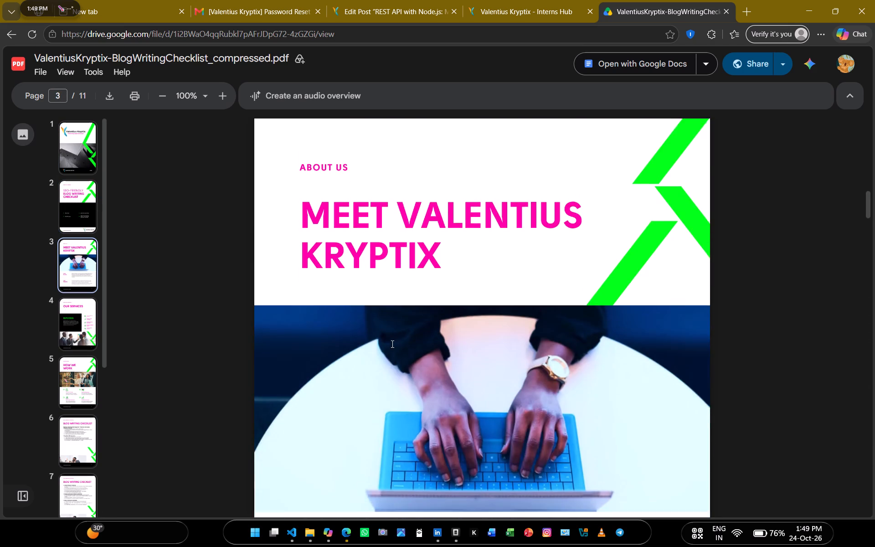
{"action": "scroll", "coordinate": [391, 344], "scroll_direction": "down", "scroll_amount": 7}
{"action": "scroll", "coordinate": [391, 344], "scroll_direction": "up", "scroll_amount": 1}
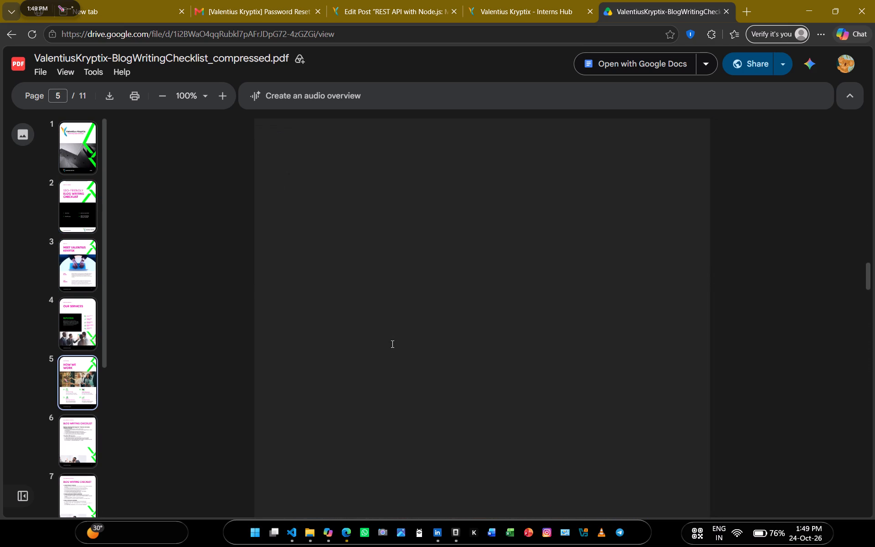
{"action": "scroll", "coordinate": [391, 344], "scroll_direction": "up", "scroll_amount": 2}
{"action": "scroll", "coordinate": [391, 344], "scroll_direction": "right", "scroll_amount": 2}
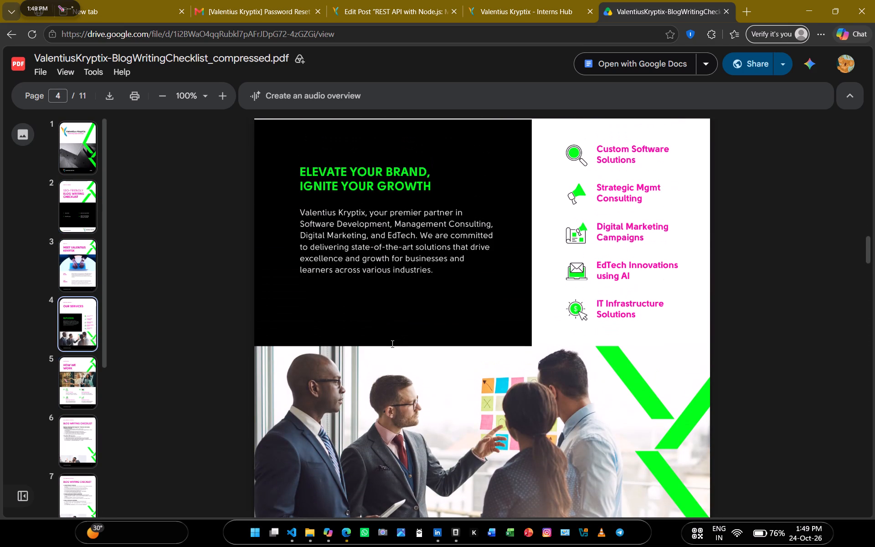
{"action": "scroll", "coordinate": [391, 344], "scroll_direction": "right", "scroll_amount": 1}
{"action": "scroll", "coordinate": [391, 344], "scroll_direction": "down", "scroll_amount": 6}
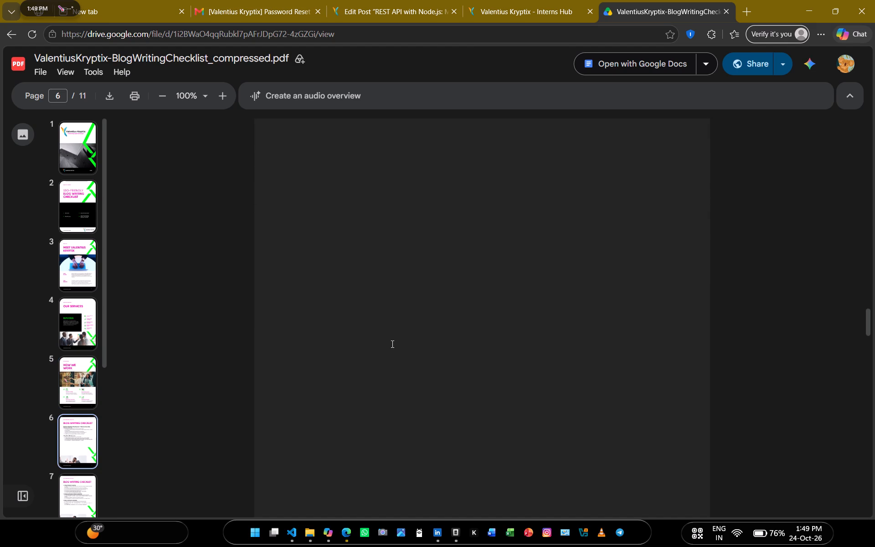
{"action": "scroll", "coordinate": [391, 344], "scroll_direction": "down", "scroll_amount": 2}
{"action": "left_click", "coordinate": [81, 445]}
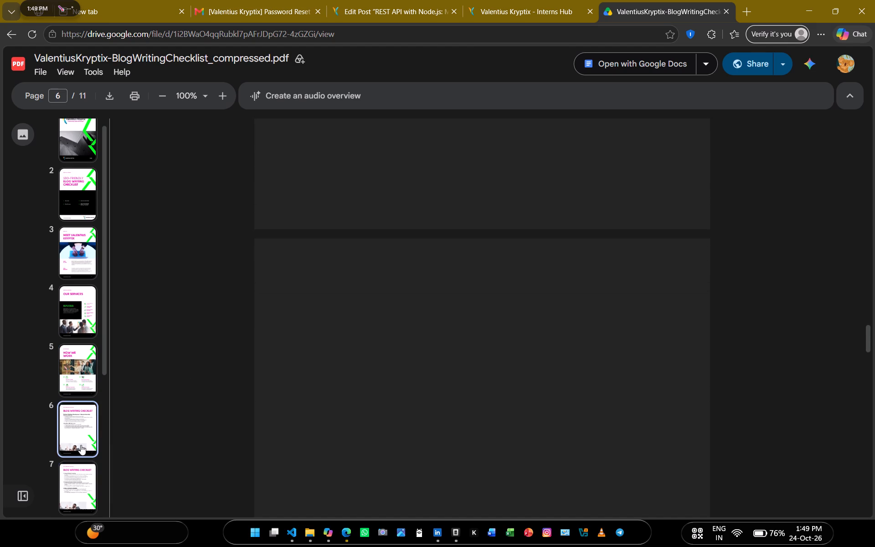
{"action": "scroll", "coordinate": [81, 445], "scroll_direction": "down", "scroll_amount": 14}
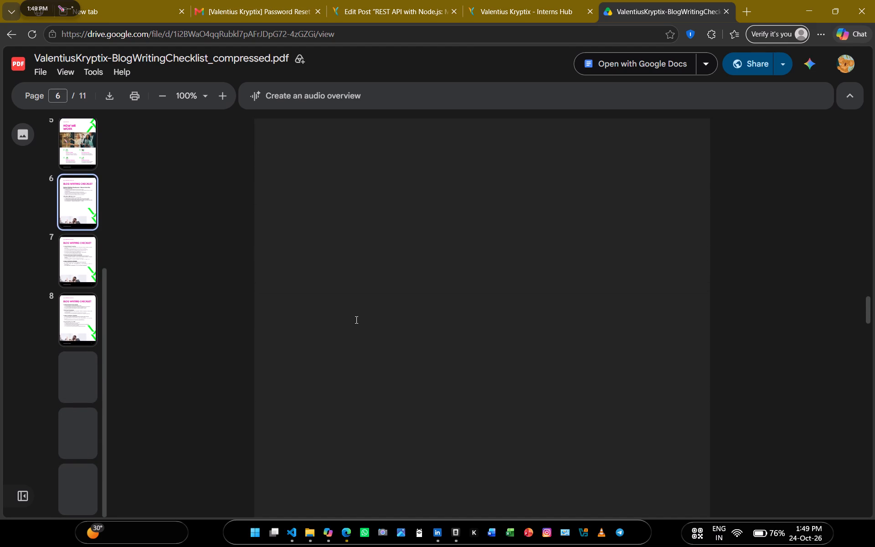
{"action": "scroll", "coordinate": [356, 320], "scroll_direction": "up", "scroll_amount": 10}
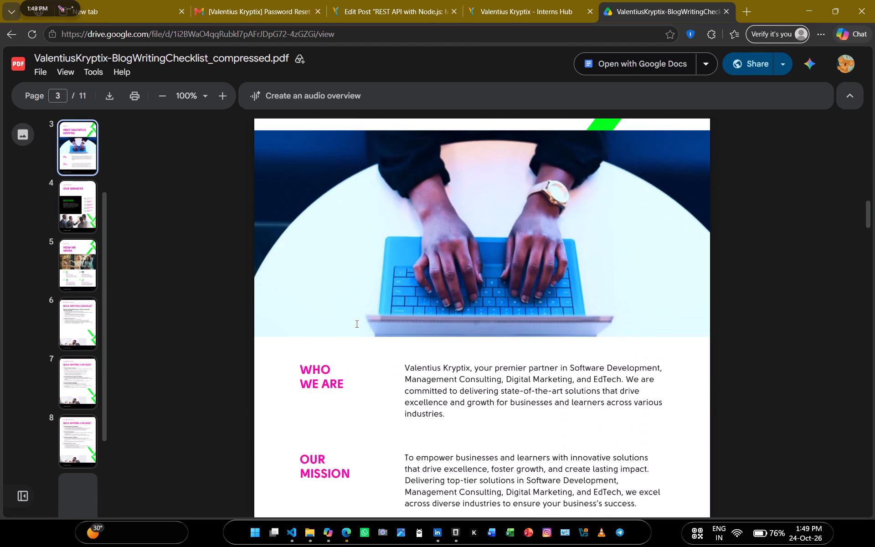
{"action": "scroll", "coordinate": [356, 324], "scroll_direction": "up", "scroll_amount": 7}
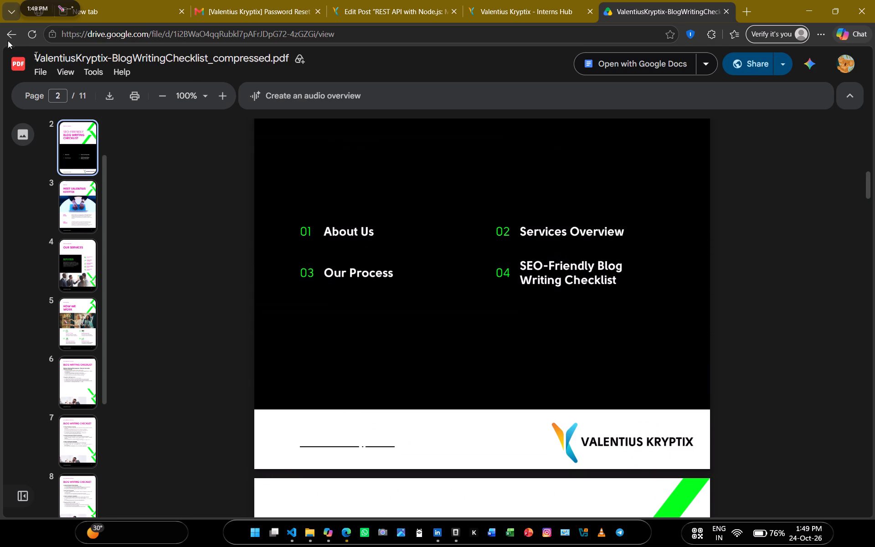
Return to the Interns Hub and copy the Blog Post on VK Website instructions, from the setup note through the LinkedIn posting note.
{"action": "left_click", "coordinate": [8, 35]}
{"action": "scroll", "coordinate": [280, 222], "scroll_direction": "up", "scroll_amount": 5}
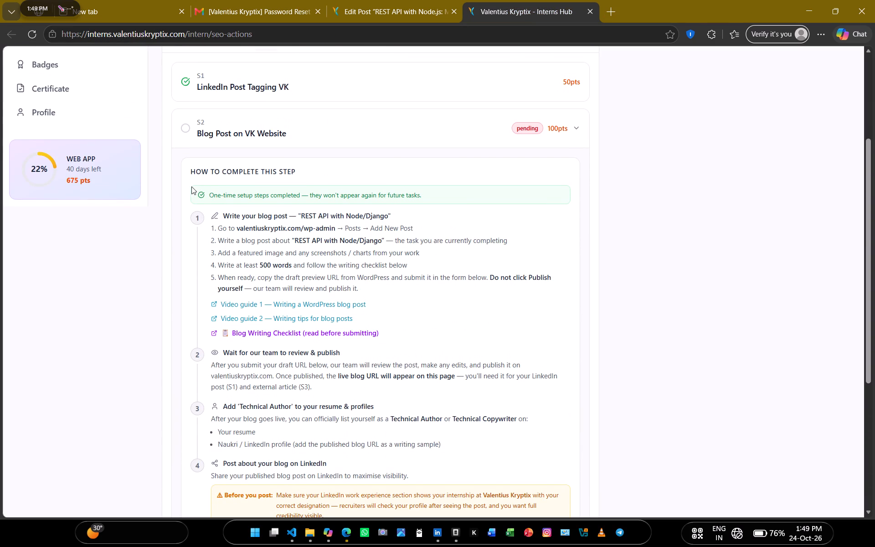
{"action": "left_click_drag", "start_coordinate": [191, 186], "coordinate": [392, 447]}
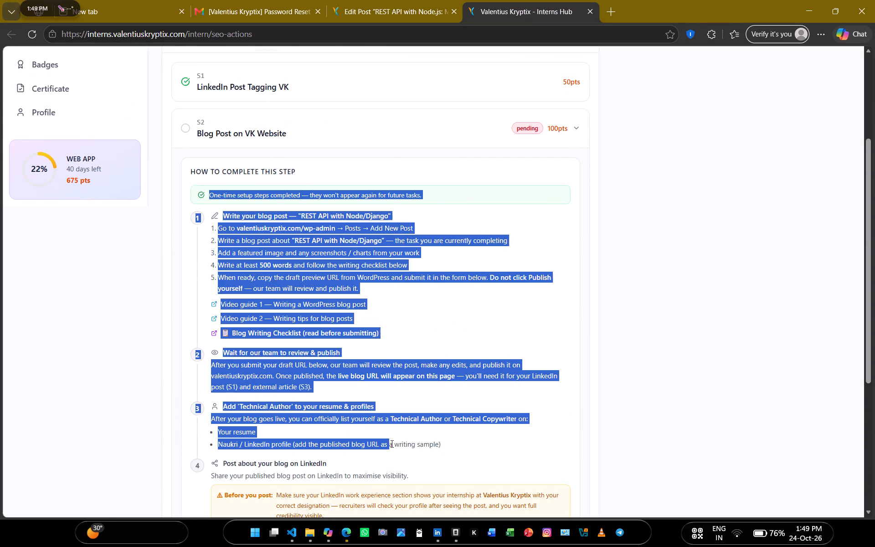
{"action": "left_click_drag", "start_coordinate": [392, 447], "coordinate": [459, 294]}
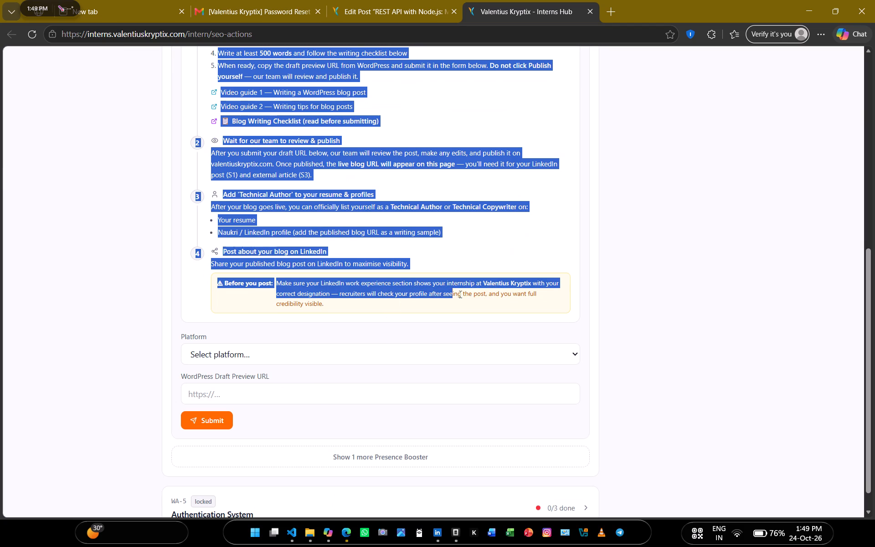
{"action": "left_click_drag", "start_coordinate": [459, 294], "coordinate": [562, 310]}
{"action": "key", "text": "ctrl+c"}
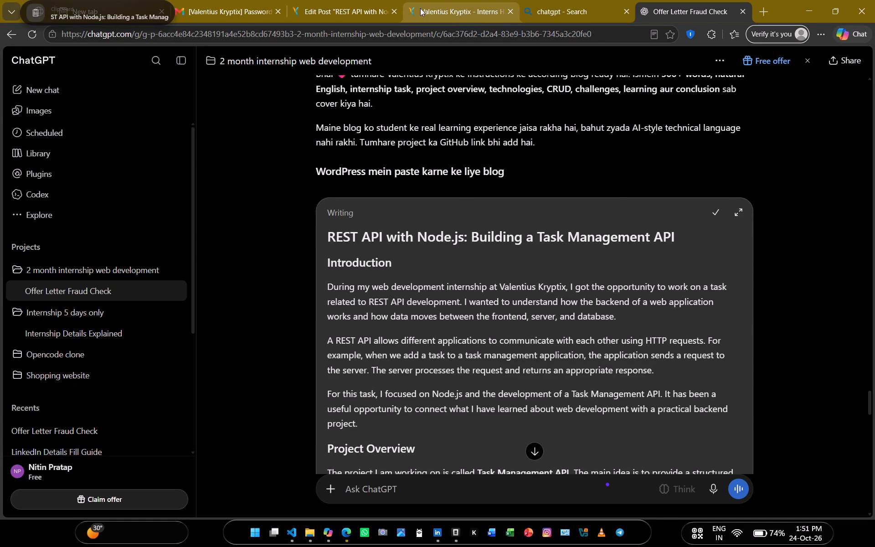
Switch to the existing "REST API with Node.js: My Task Management API Project" draft in the WordPress editor.
{"action": "left_click", "coordinate": [322, 12]}
{"action": "scroll", "coordinate": [285, 242], "scroll_direction": "up", "scroll_amount": 1}
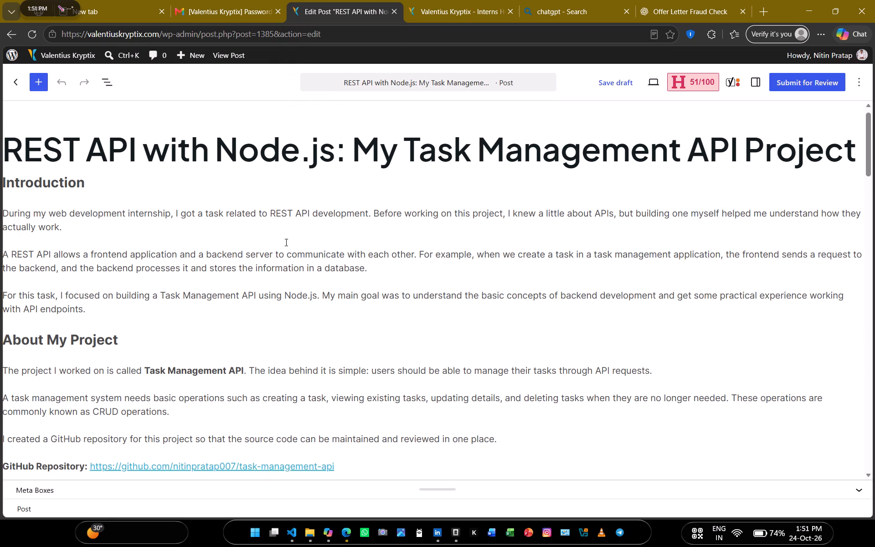
{"action": "scroll", "coordinate": [285, 242], "scroll_direction": "up", "scroll_amount": 1}
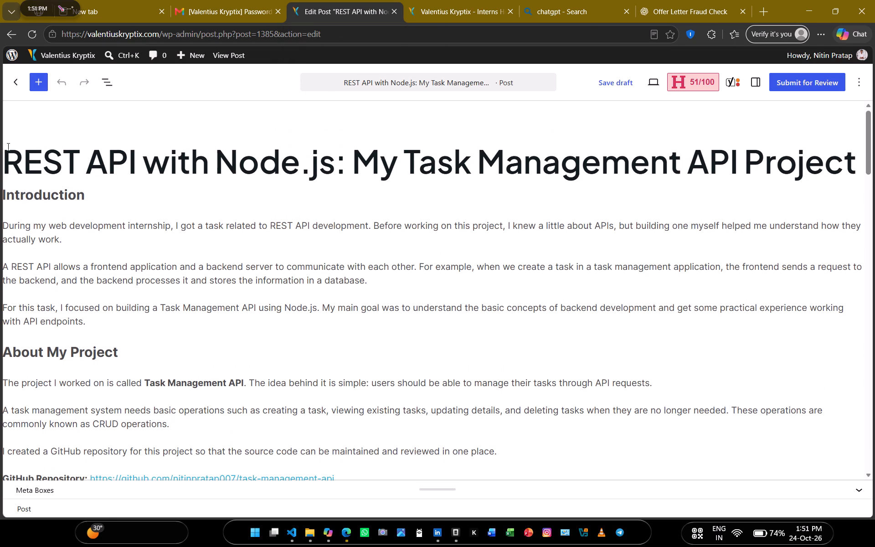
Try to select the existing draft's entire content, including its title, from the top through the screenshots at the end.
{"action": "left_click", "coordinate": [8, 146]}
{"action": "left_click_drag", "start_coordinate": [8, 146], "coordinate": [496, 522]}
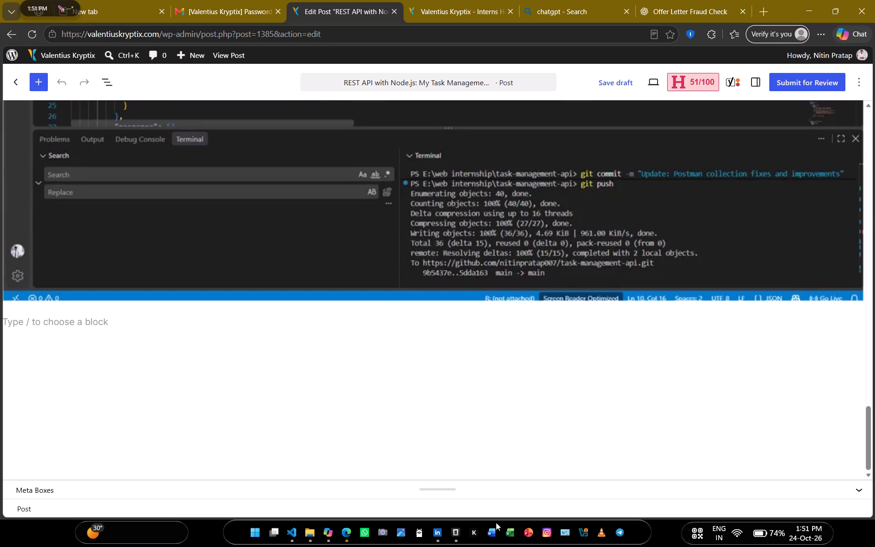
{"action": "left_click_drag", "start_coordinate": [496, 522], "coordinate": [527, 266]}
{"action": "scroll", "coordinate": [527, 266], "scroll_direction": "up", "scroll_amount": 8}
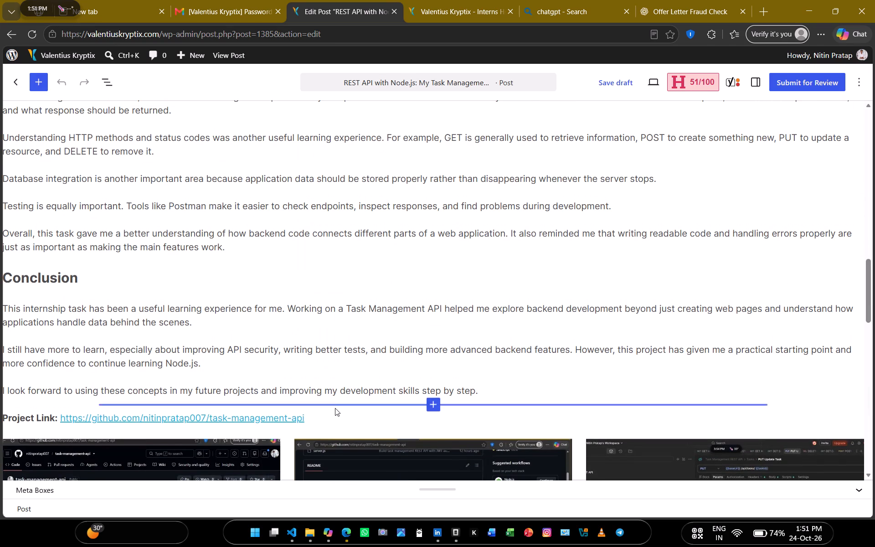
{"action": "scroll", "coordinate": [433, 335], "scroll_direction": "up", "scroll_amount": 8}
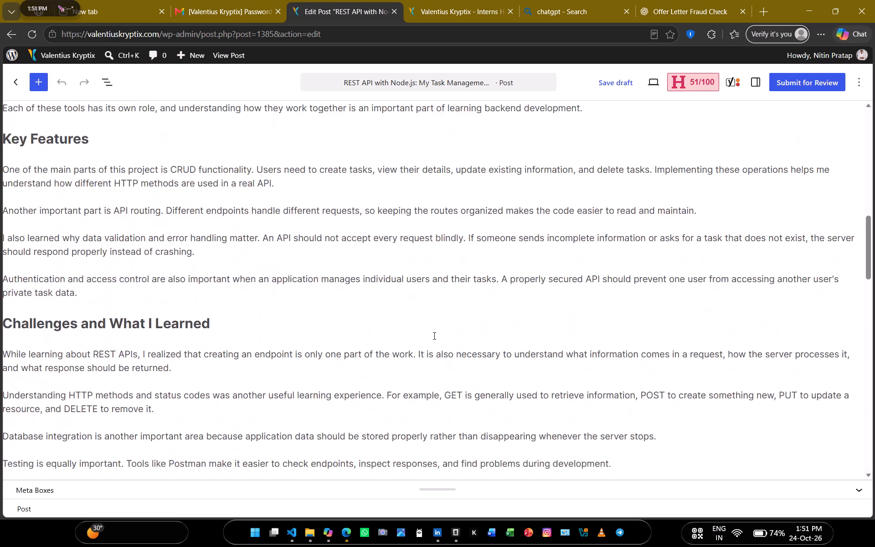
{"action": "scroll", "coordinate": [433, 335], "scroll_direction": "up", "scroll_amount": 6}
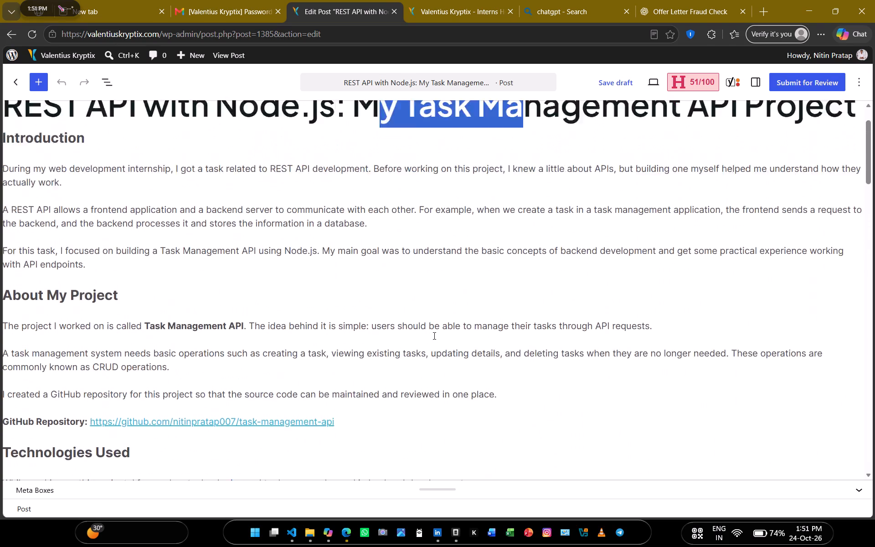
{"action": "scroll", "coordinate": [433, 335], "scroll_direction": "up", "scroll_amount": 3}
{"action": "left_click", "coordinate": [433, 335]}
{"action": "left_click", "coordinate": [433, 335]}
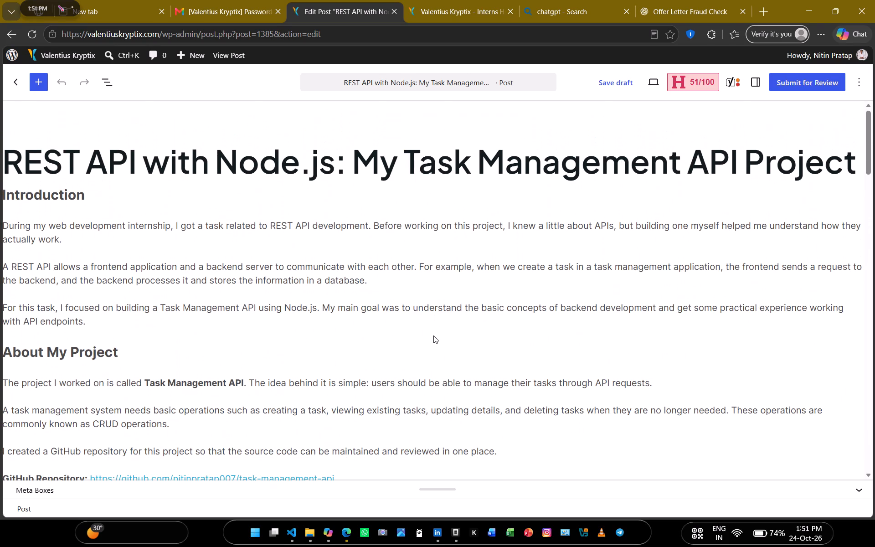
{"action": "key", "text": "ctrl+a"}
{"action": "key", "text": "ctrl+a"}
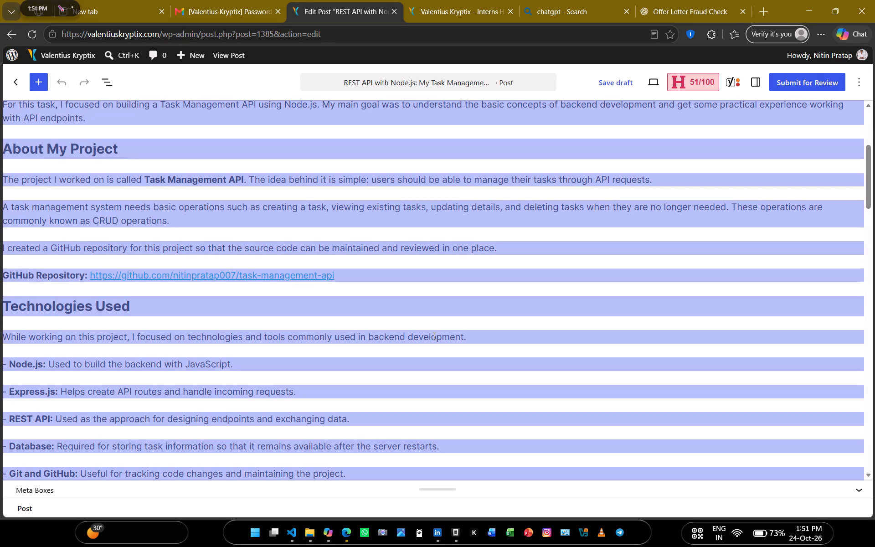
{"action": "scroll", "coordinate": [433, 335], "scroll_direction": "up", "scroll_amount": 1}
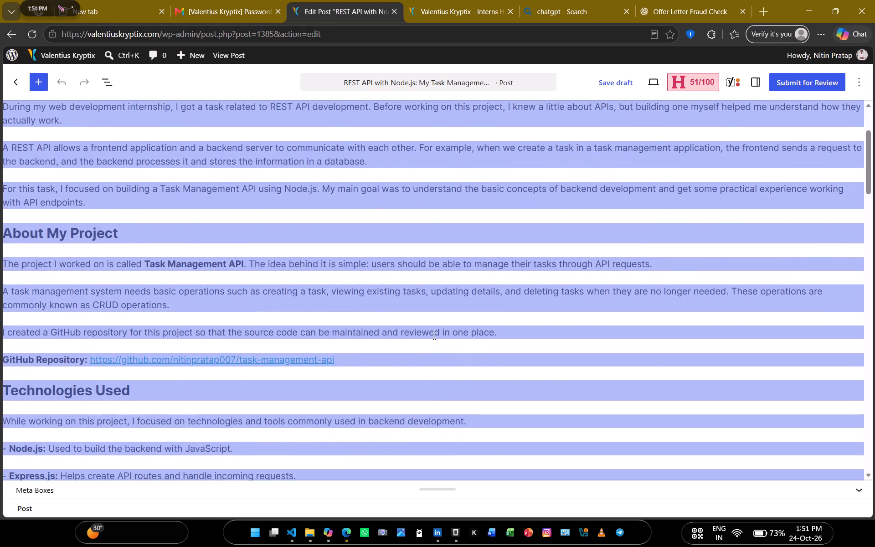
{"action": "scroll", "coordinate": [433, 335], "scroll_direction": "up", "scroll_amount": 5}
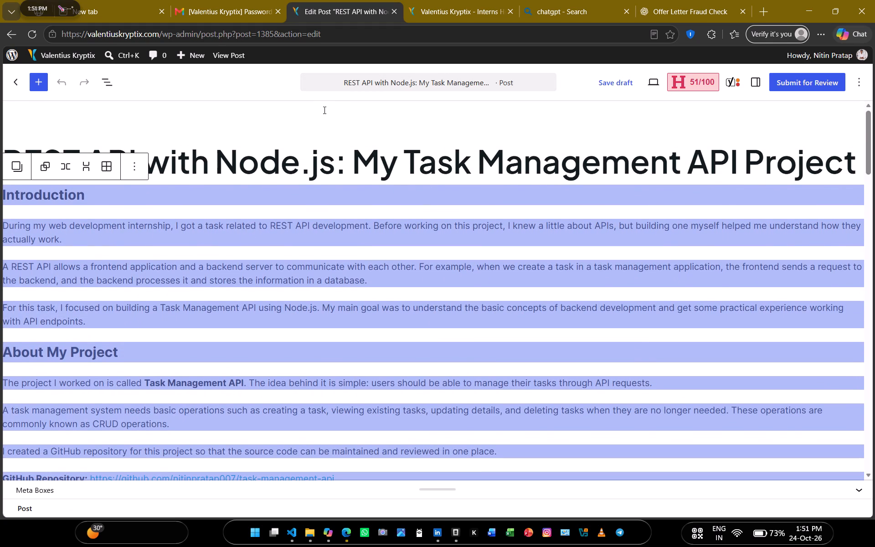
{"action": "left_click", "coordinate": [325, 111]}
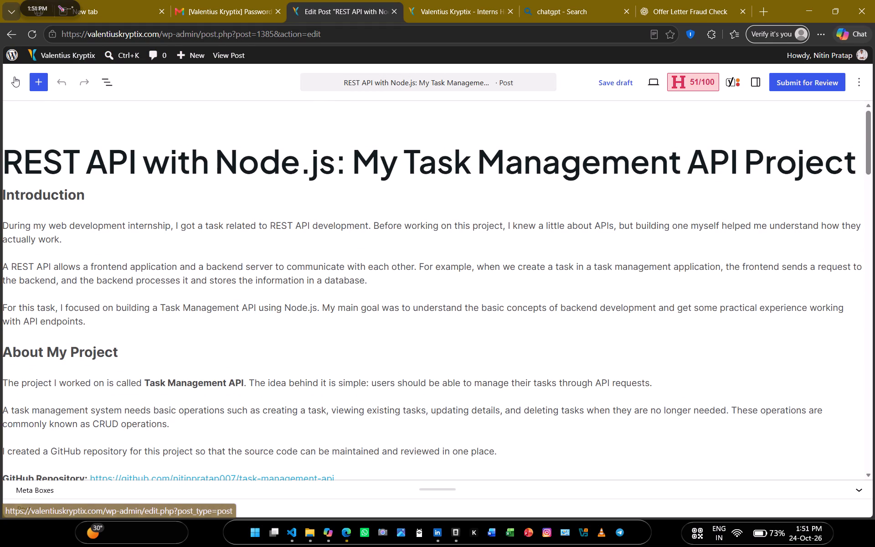
Add a new WordPress post and paste the copied blog, titled "REST API with Node.js: Building a Task Management API", starting from its title.
{"action": "left_click", "coordinate": [14, 77]}
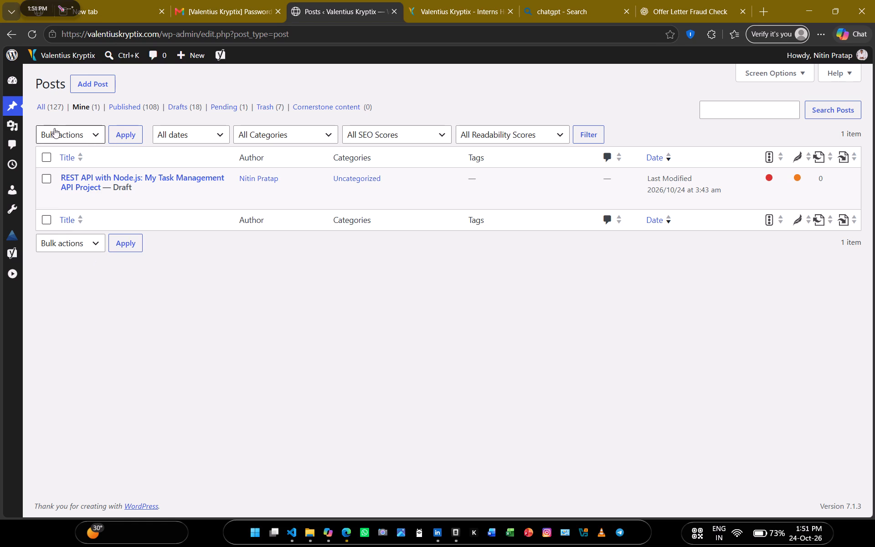
{"action": "left_click", "coordinate": [82, 85]}
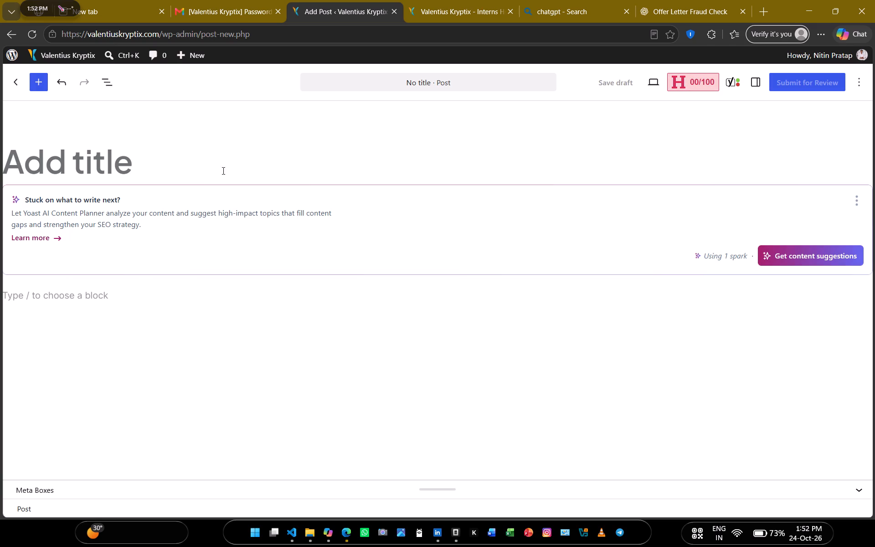
{"action": "left_click", "coordinate": [121, 154]}
{"action": "key", "text": "ctrl+v"}
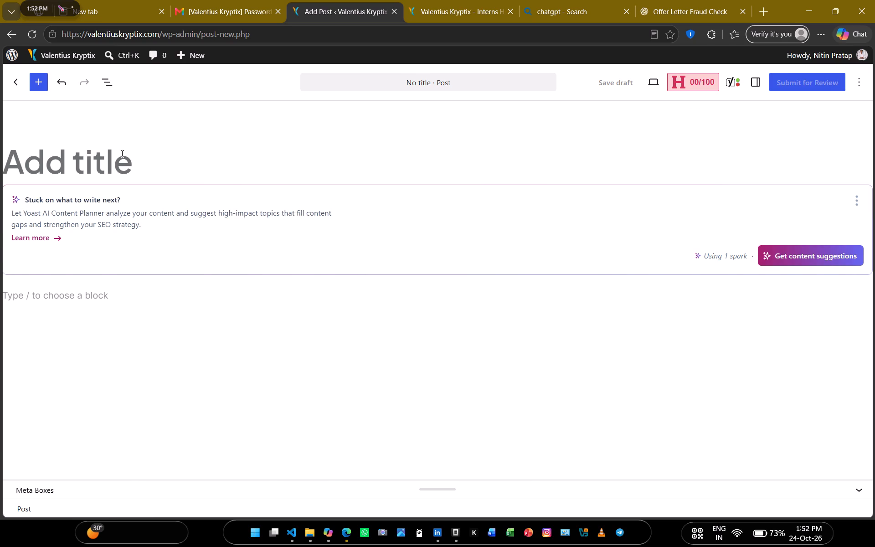
{"action": "scroll", "coordinate": [97, 238], "scroll_direction": "up", "scroll_amount": 1}
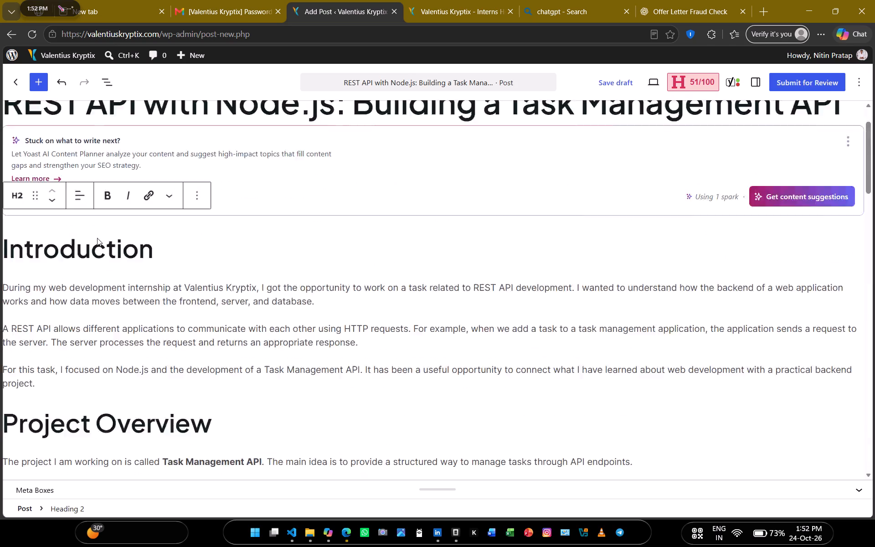
Remove the Yoast AI content suggestions box beneath the title for this post only.
{"action": "scroll", "coordinate": [97, 238], "scroll_direction": "up", "scroll_amount": 2}
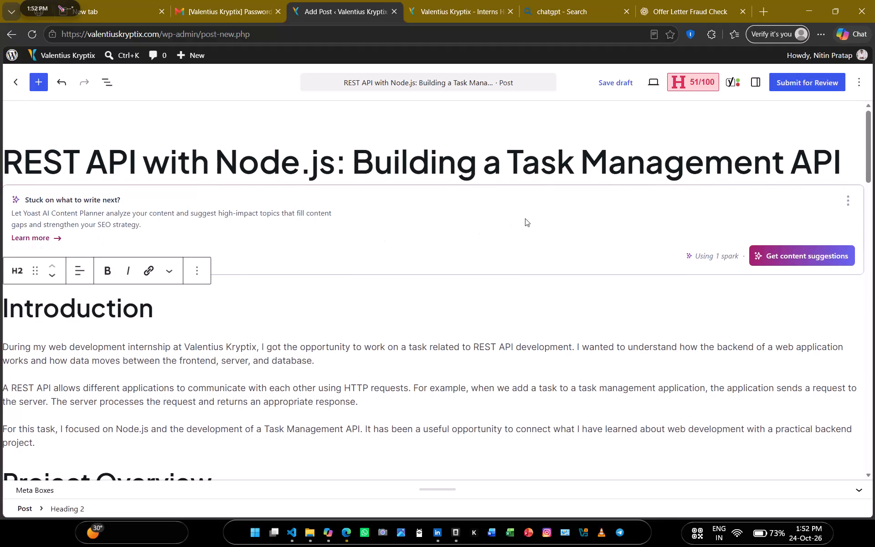
{"action": "left_click", "coordinate": [848, 199]}
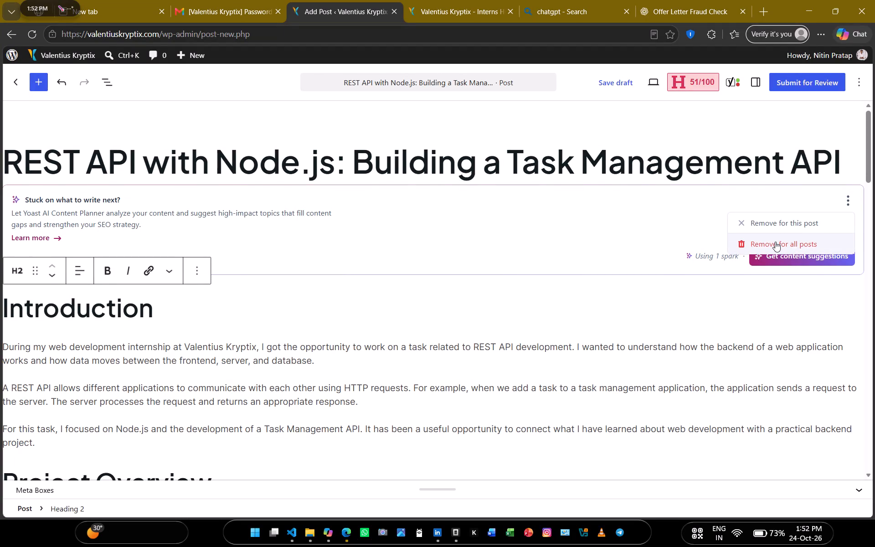
{"action": "left_click", "coordinate": [772, 216]}
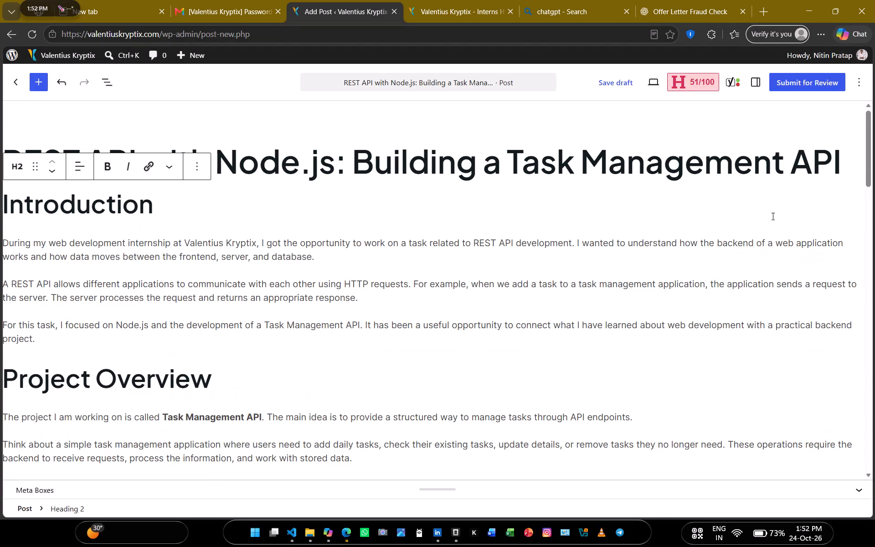
Look over the pasted blog post from the Introduction through the Conclusion to check its content and headings.
{"action": "scroll", "coordinate": [570, 309], "scroll_direction": "down", "scroll_amount": 8}
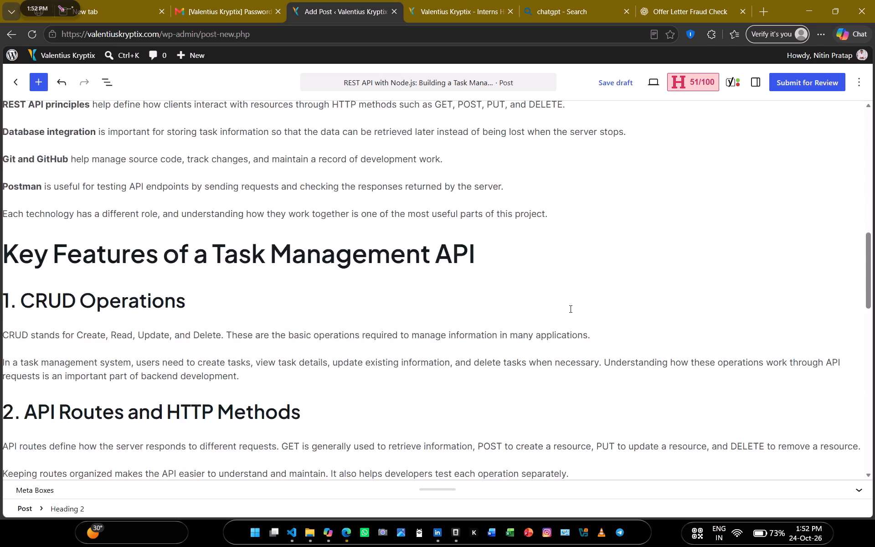
{"action": "scroll", "coordinate": [570, 309], "scroll_direction": "down", "scroll_amount": 8}
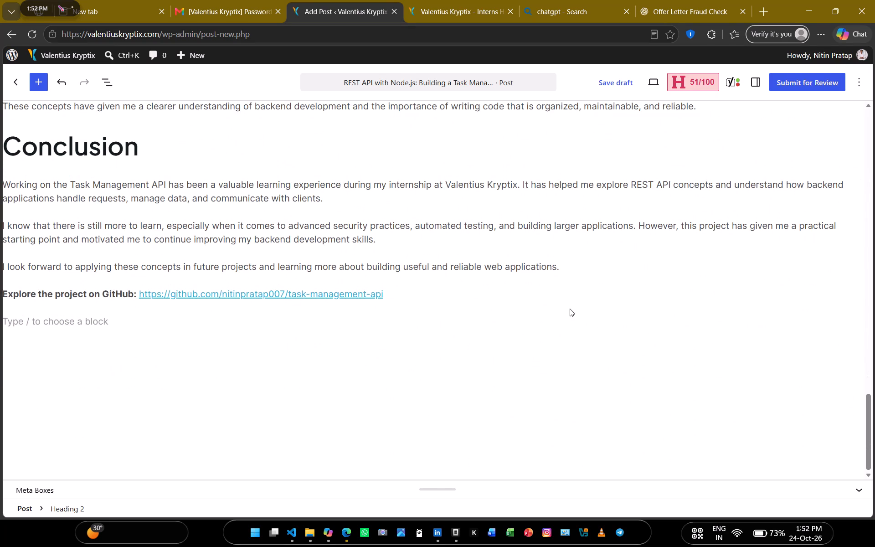
{"action": "scroll", "coordinate": [421, 310], "scroll_direction": "up", "scroll_amount": 11}
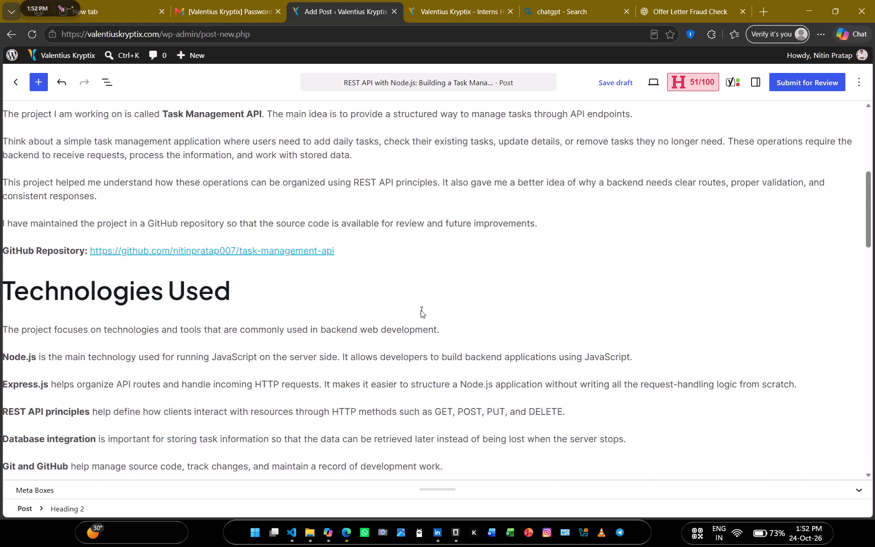
{"action": "scroll", "coordinate": [421, 310], "scroll_direction": "up", "scroll_amount": 2}
{"action": "scroll", "coordinate": [421, 310], "scroll_direction": "down", "scroll_amount": 8}
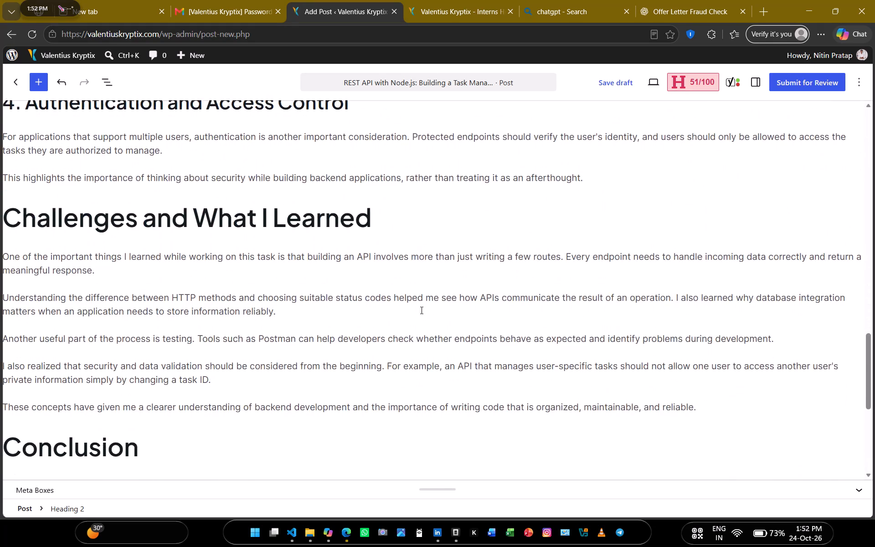
{"action": "scroll", "coordinate": [421, 310], "scroll_direction": "down", "scroll_amount": 3}
{"action": "scroll", "coordinate": [421, 310], "scroll_direction": "up", "scroll_amount": 5}
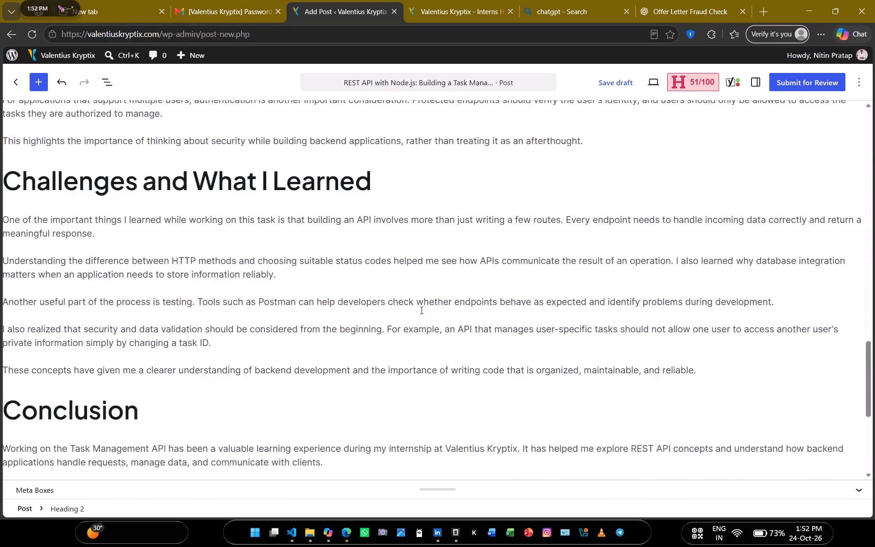
{"action": "scroll", "coordinate": [421, 310], "scroll_direction": "up", "scroll_amount": 4}
{"action": "scroll", "coordinate": [230, 281], "scroll_direction": "up", "scroll_amount": 6}
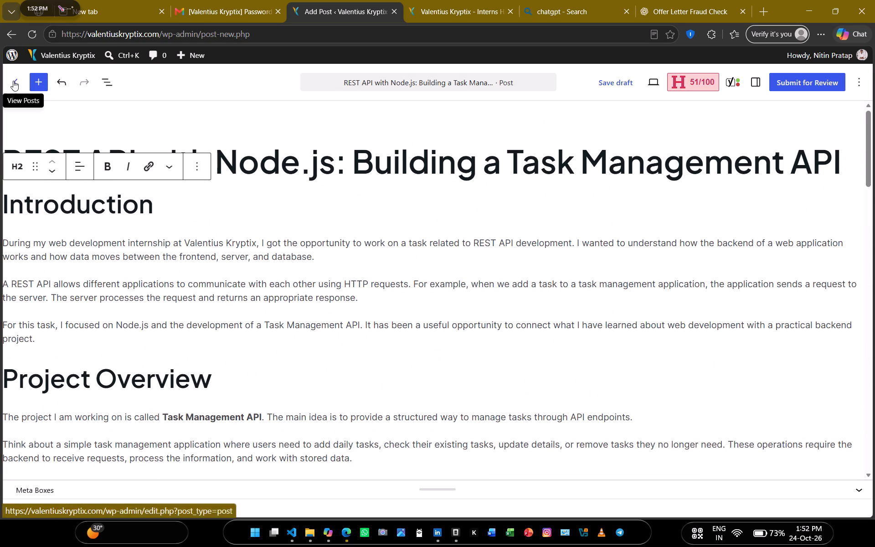
Switch to Interns Hub and review the instructions for the Blog Post on VK Website step of the REST API task.
{"action": "left_click", "coordinate": [444, 7]}
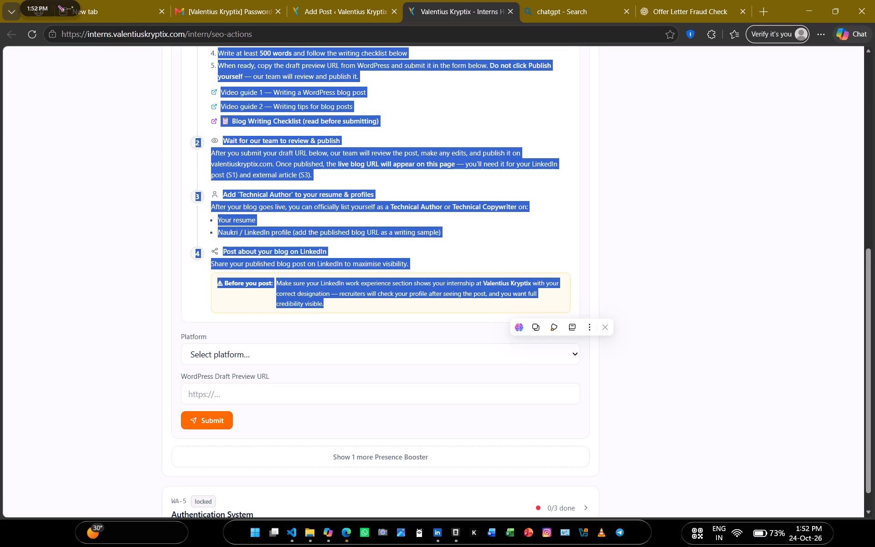
{"action": "scroll", "coordinate": [362, 289], "scroll_direction": "up", "scroll_amount": 7}
{"action": "left_click", "coordinate": [226, 236]}
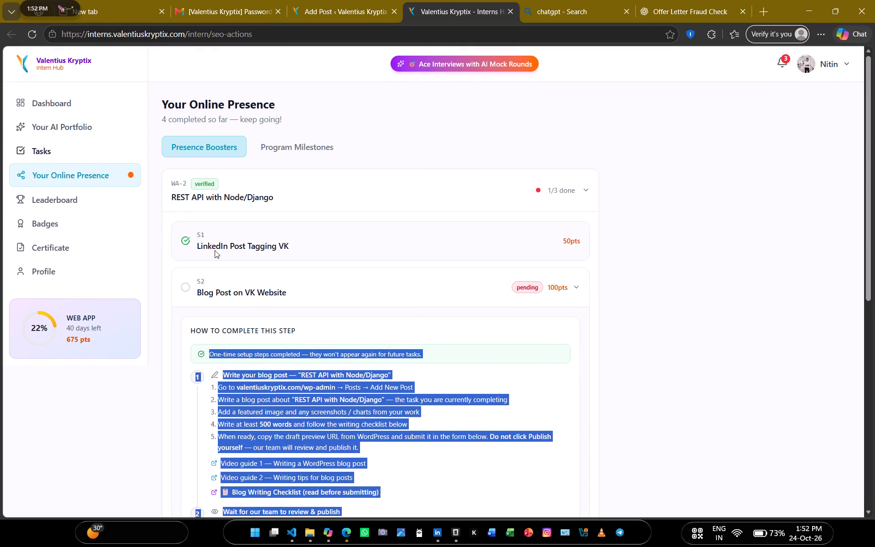
{"action": "left_click", "coordinate": [200, 245]}
{"action": "left_click", "coordinate": [576, 234]}
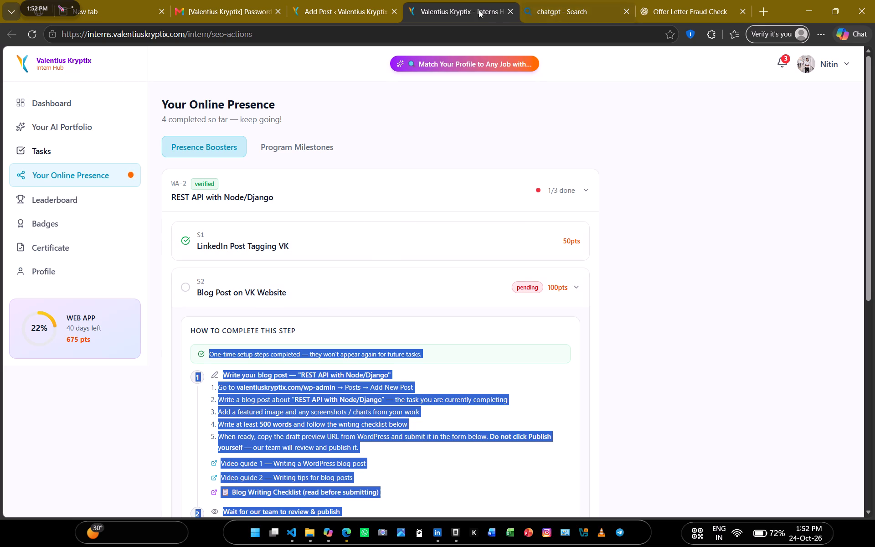
{"action": "left_click", "coordinate": [453, 10]}
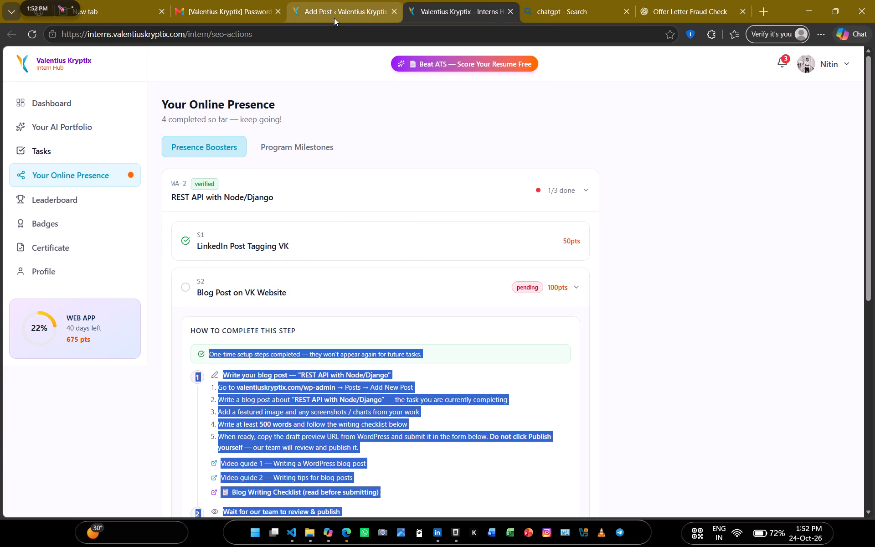
Return to the new WordPress post and examine its sections again, from the Introduction through the Conclusion.
{"action": "left_click", "coordinate": [334, 18]}
{"action": "left_click", "coordinate": [264, 272]}
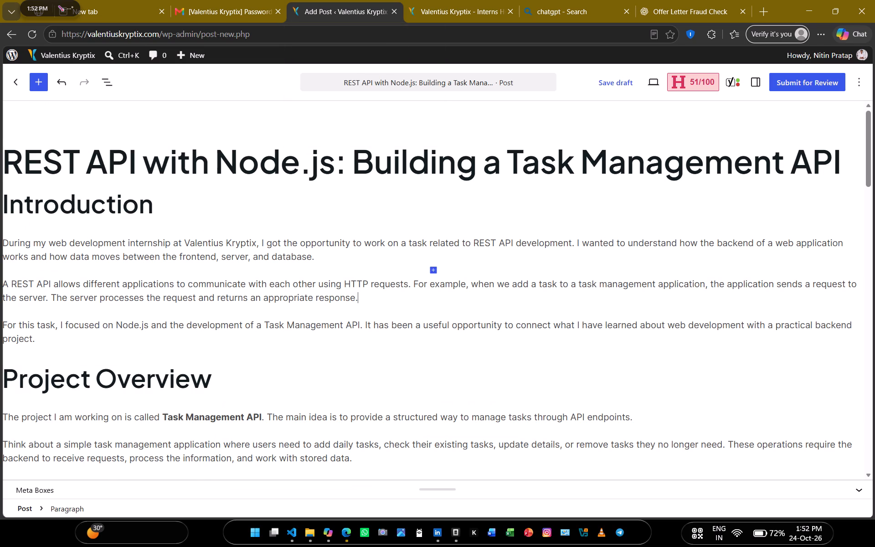
{"action": "scroll", "coordinate": [313, 263], "scroll_direction": "down", "scroll_amount": 6}
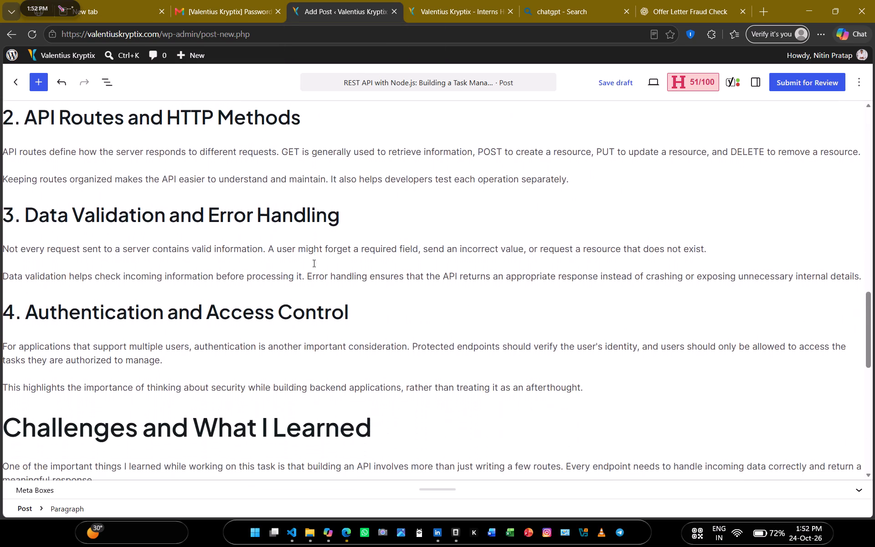
{"action": "scroll", "coordinate": [313, 263], "scroll_direction": "up", "scroll_amount": 8}
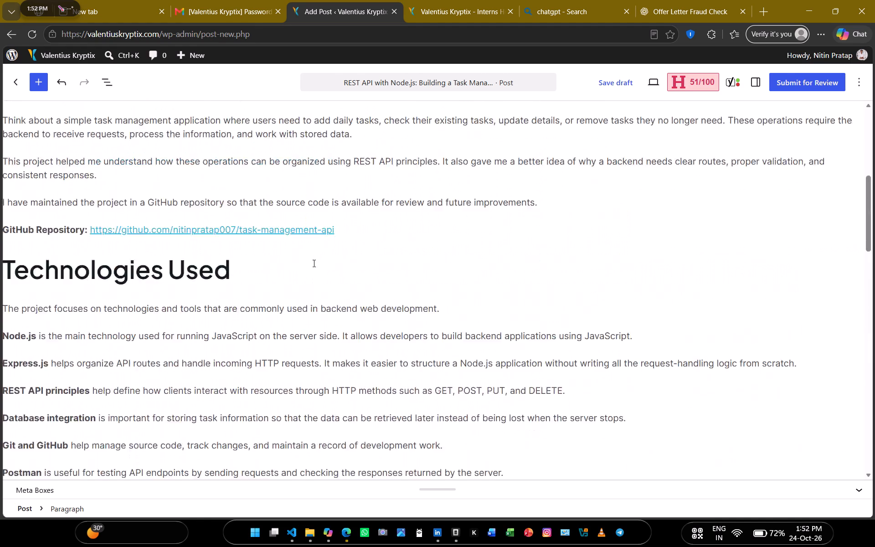
{"action": "scroll", "coordinate": [313, 263], "scroll_direction": "up", "scroll_amount": 9}
{"action": "scroll", "coordinate": [313, 263], "scroll_direction": "down", "scroll_amount": 5}
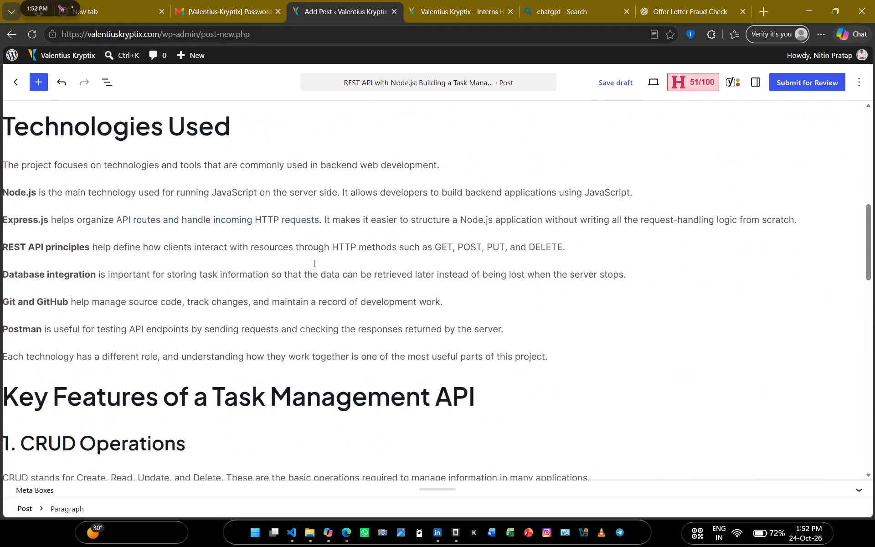
{"action": "scroll", "coordinate": [313, 263], "scroll_direction": "down", "scroll_amount": 6}
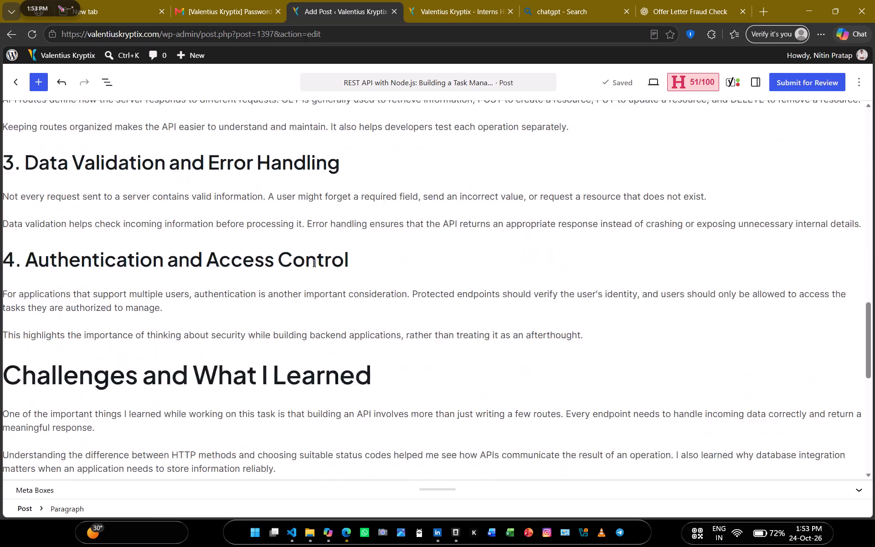
{"action": "scroll", "coordinate": [313, 263], "scroll_direction": "down", "scroll_amount": 7}
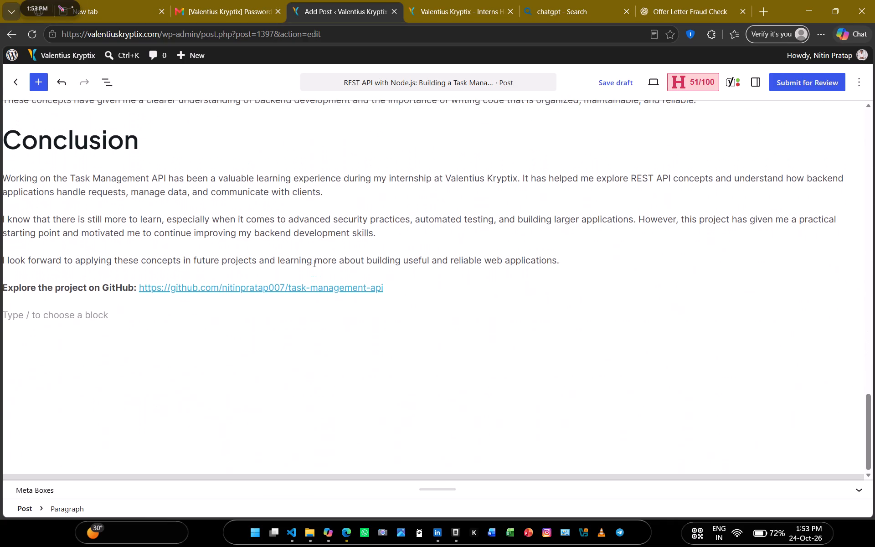
{"action": "scroll", "coordinate": [313, 263], "scroll_direction": "up", "scroll_amount": 7}
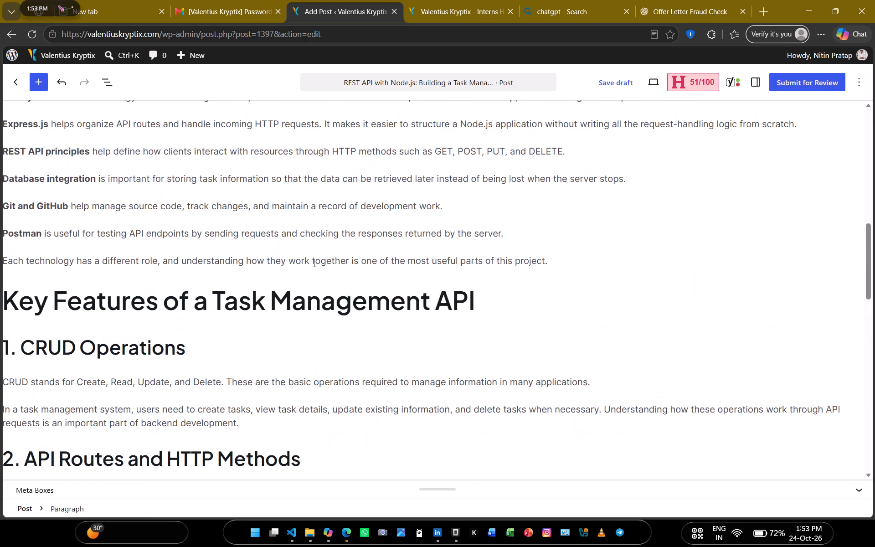
{"action": "scroll", "coordinate": [313, 263], "scroll_direction": "up", "scroll_amount": 6}
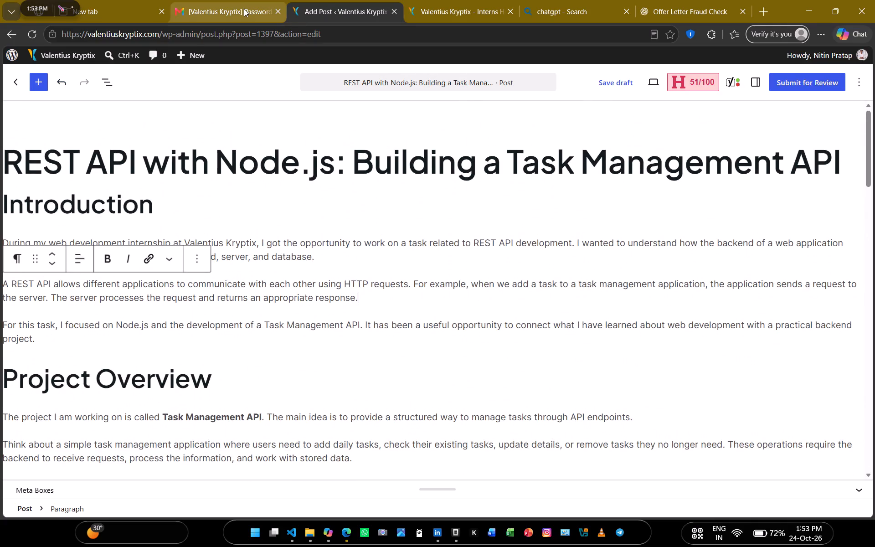
Insert a Gallery block below the GitHub project link at the end of the post.
{"action": "scroll", "coordinate": [318, 349], "scroll_direction": "down", "scroll_amount": 7}
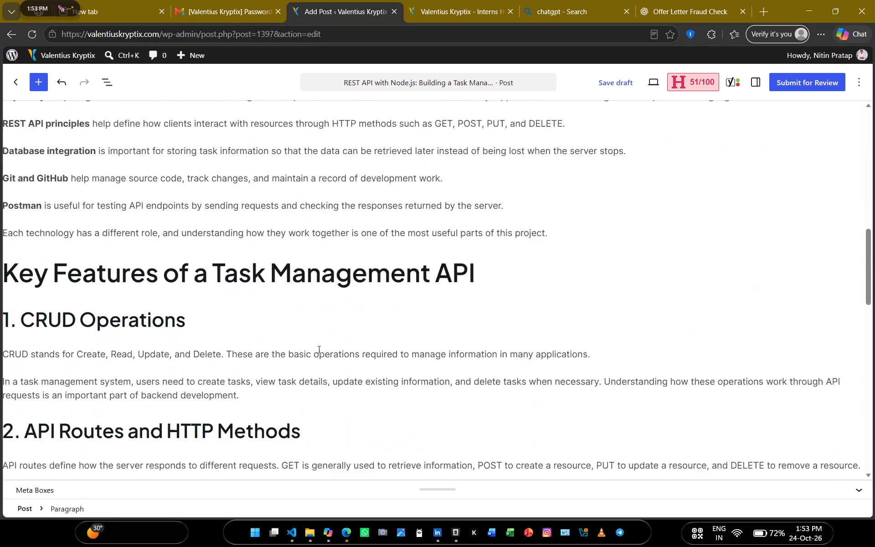
{"action": "scroll", "coordinate": [318, 349], "scroll_direction": "down", "scroll_amount": 6}
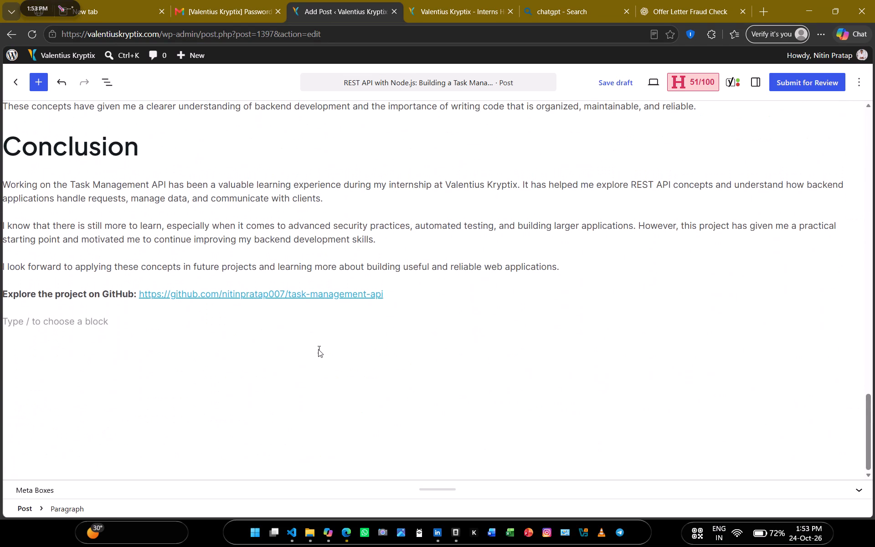
{"action": "left_click", "coordinate": [98, 325]}
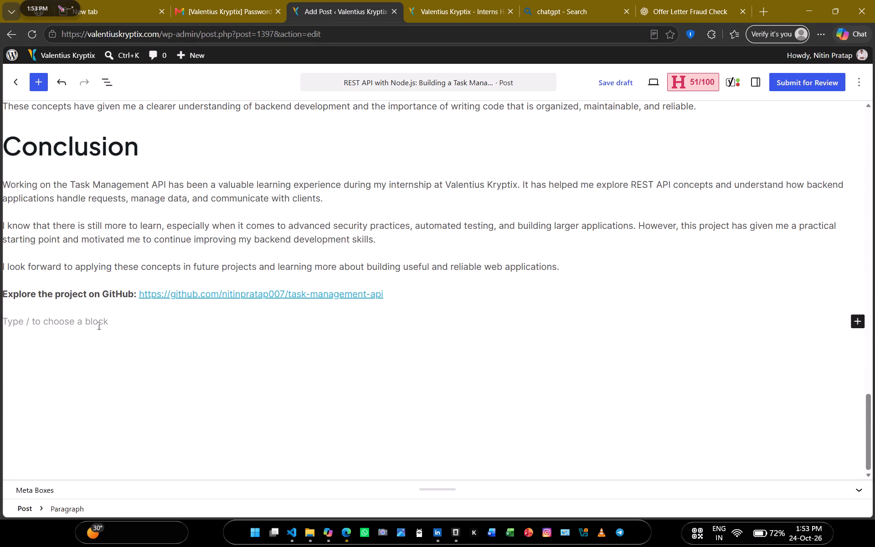
{"action": "left_click", "coordinate": [863, 320]}
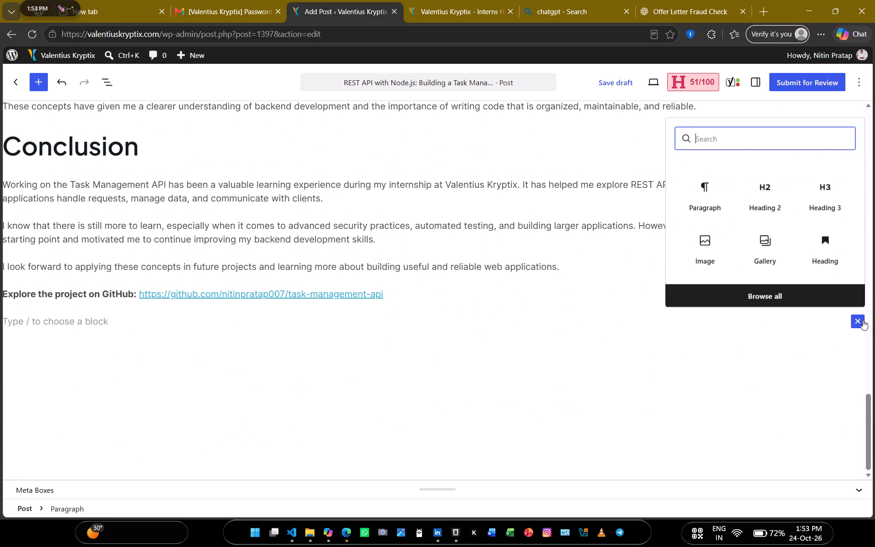
{"action": "left_click", "coordinate": [772, 247]}
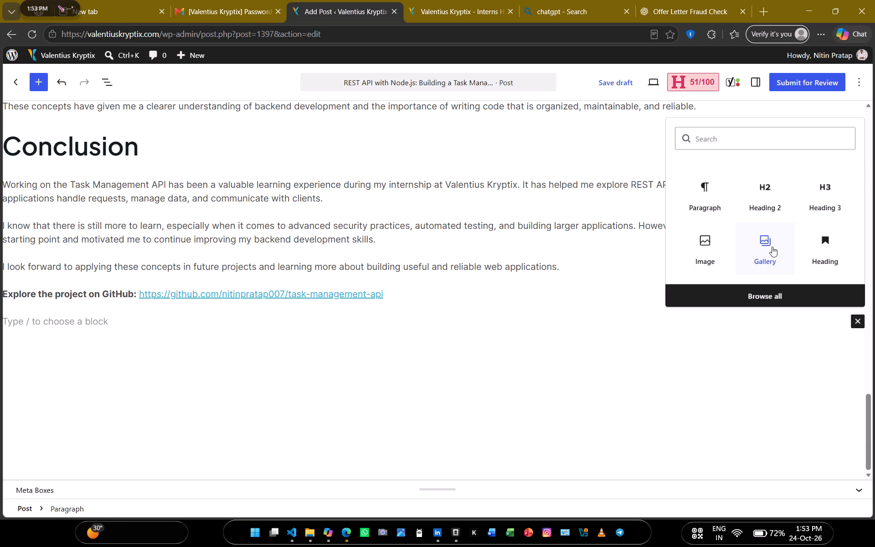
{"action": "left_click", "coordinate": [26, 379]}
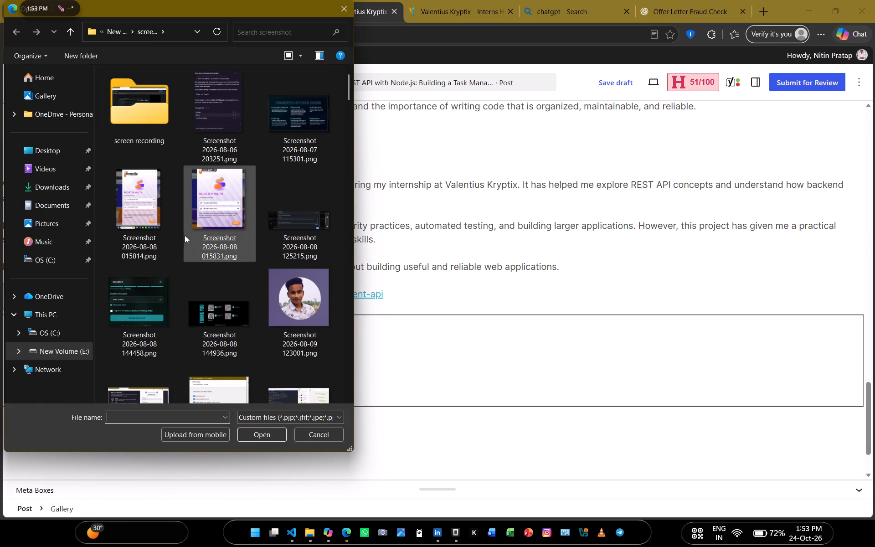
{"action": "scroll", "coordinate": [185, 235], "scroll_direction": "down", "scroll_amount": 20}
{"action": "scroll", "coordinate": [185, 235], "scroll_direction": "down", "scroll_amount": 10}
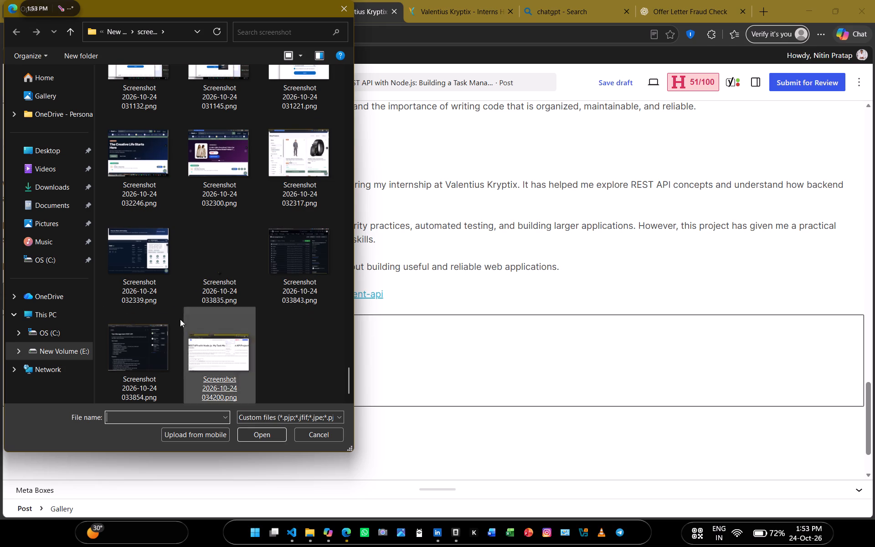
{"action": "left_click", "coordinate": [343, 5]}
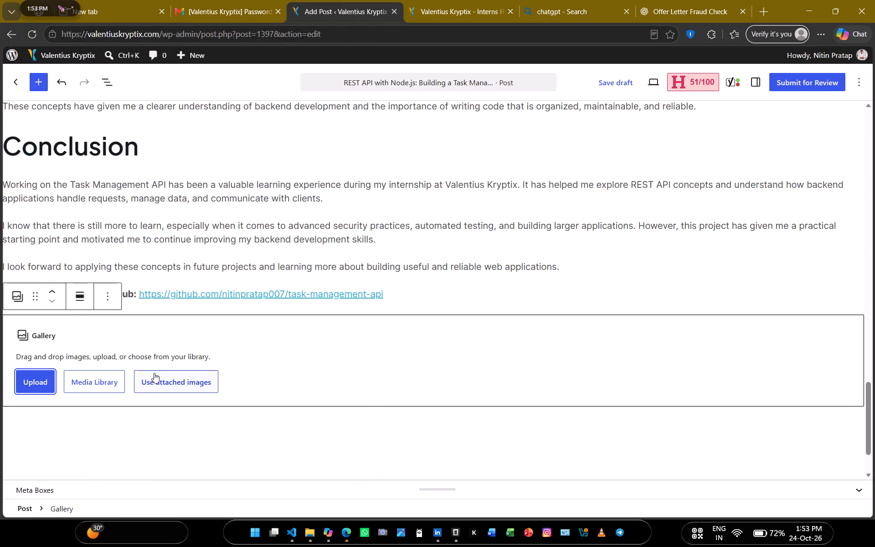
Set the gallery to use the images attached to the post.
{"action": "left_click", "coordinate": [160, 385]}
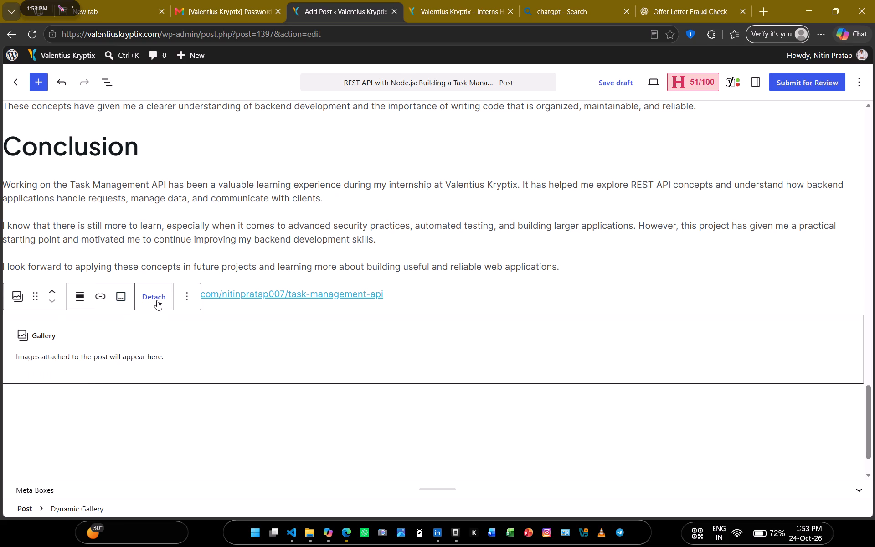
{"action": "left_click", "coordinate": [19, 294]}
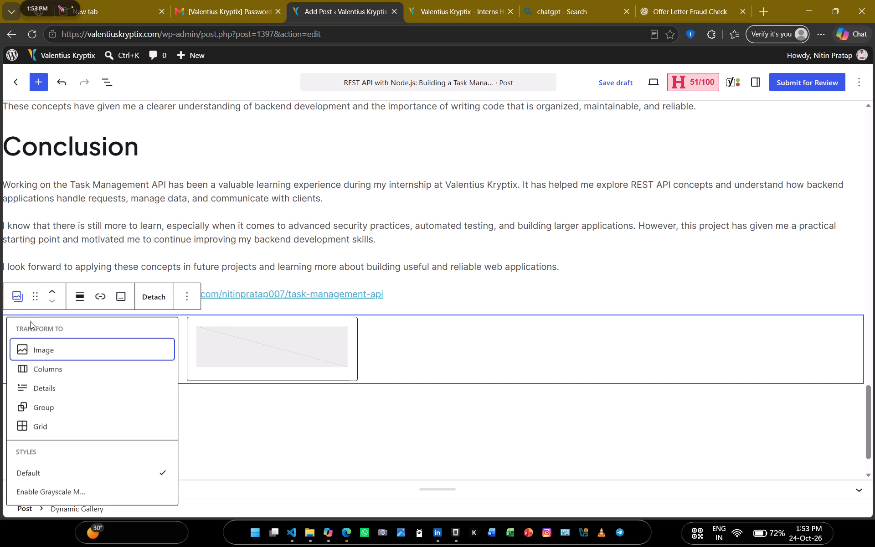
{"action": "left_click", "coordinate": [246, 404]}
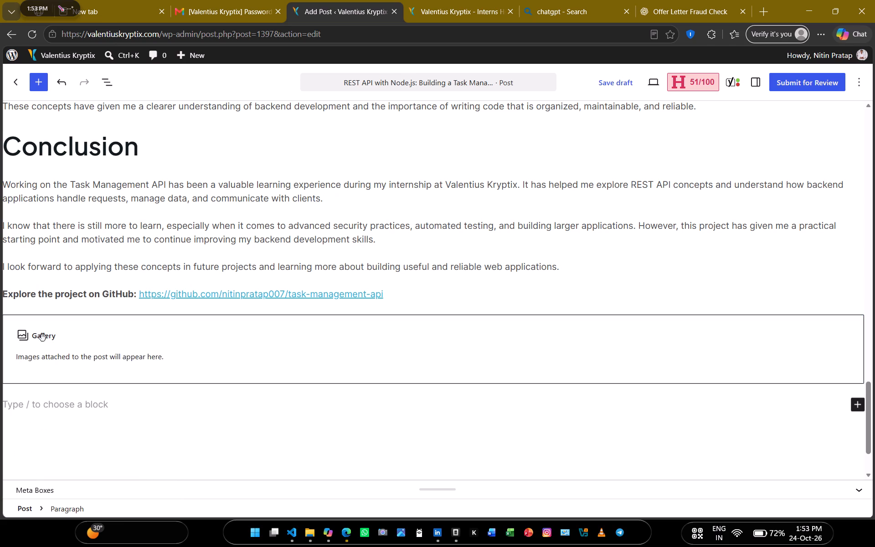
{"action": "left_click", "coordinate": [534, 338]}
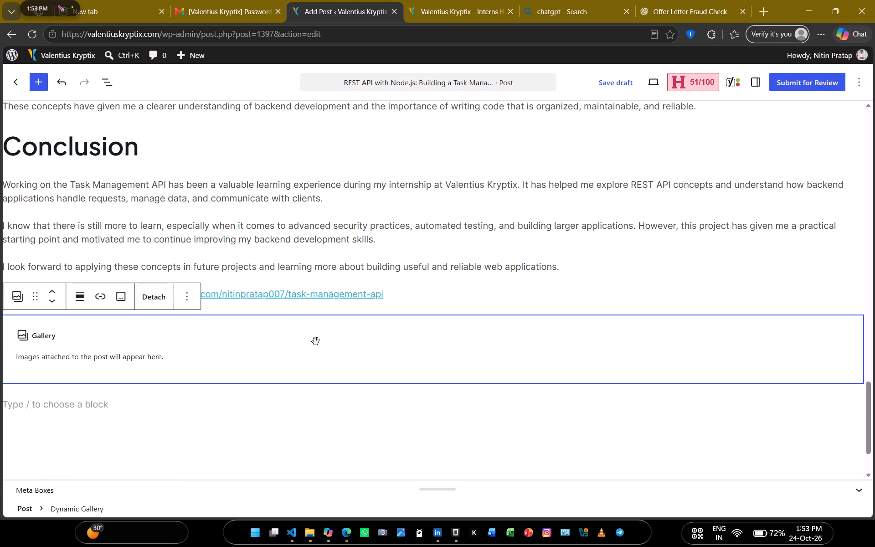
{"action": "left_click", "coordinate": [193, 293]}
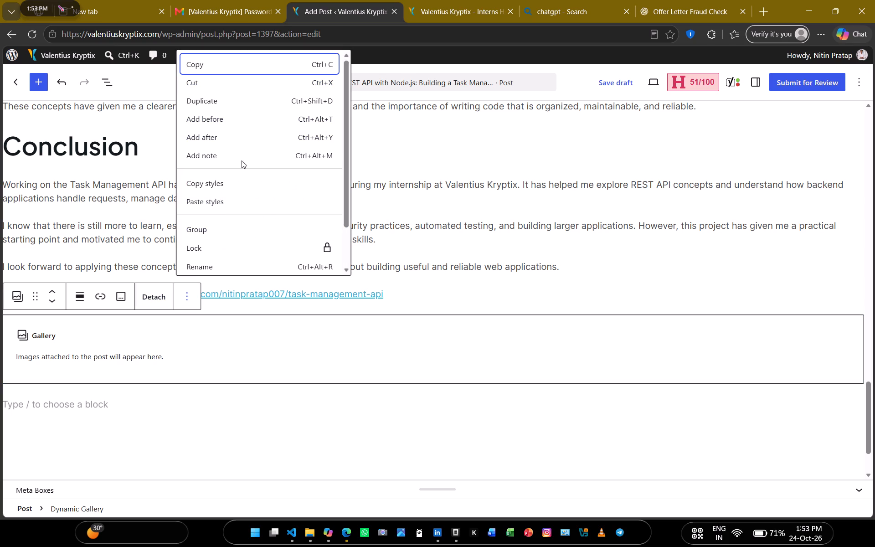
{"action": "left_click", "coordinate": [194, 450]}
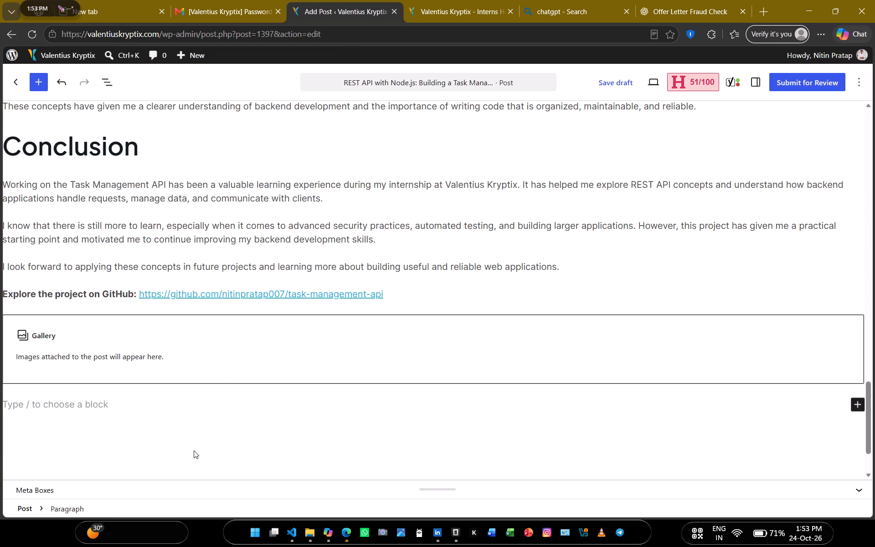
Detach the gallery below the GitHub link from the post's attached images so its images can be chosen manually.
{"action": "right_click", "coordinate": [344, 345]}
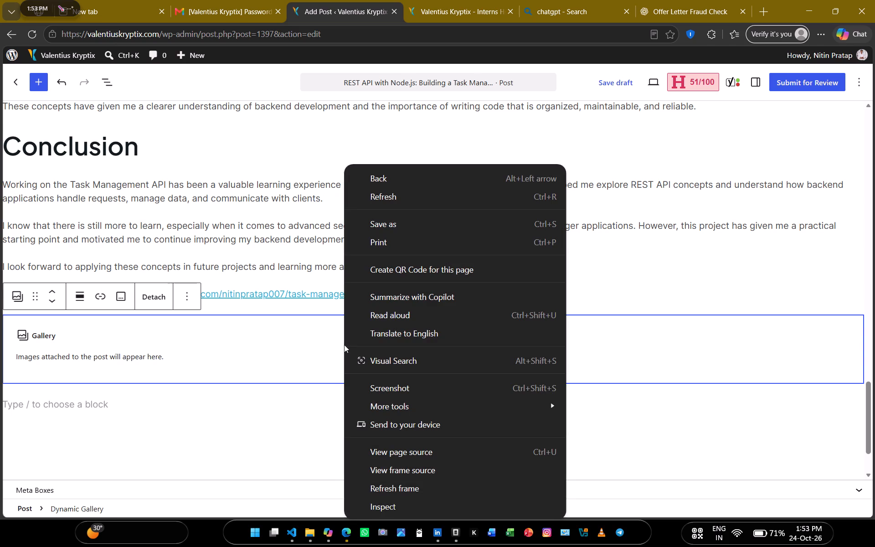
{"action": "left_click", "coordinate": [160, 294]}
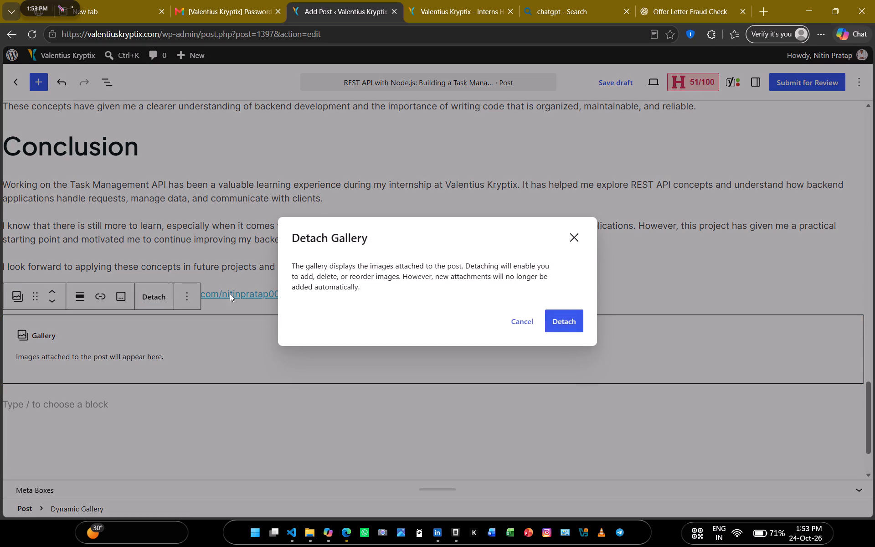
{"action": "left_click", "coordinate": [565, 316]}
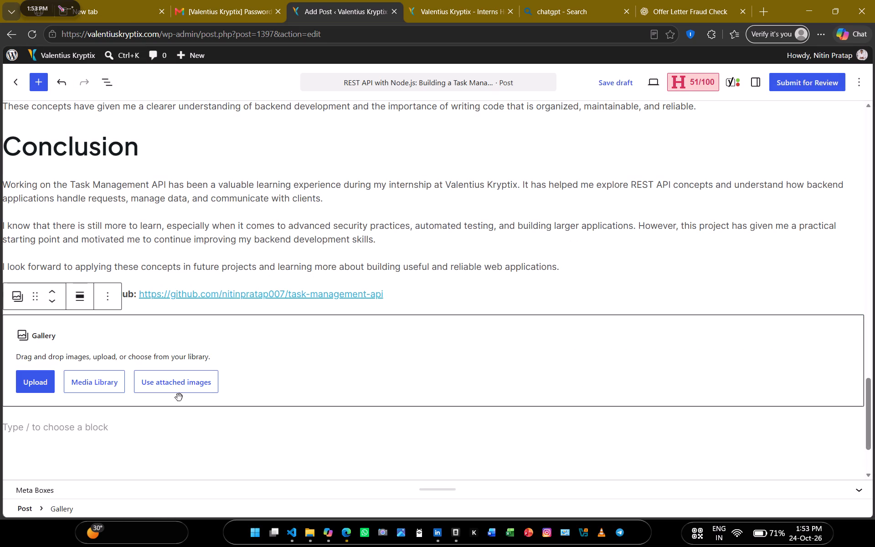
Upload Screenshot 2026-10-23 155308.png from the screenshot folder into the gallery below the GitHub link.
{"action": "left_click", "coordinate": [53, 383]}
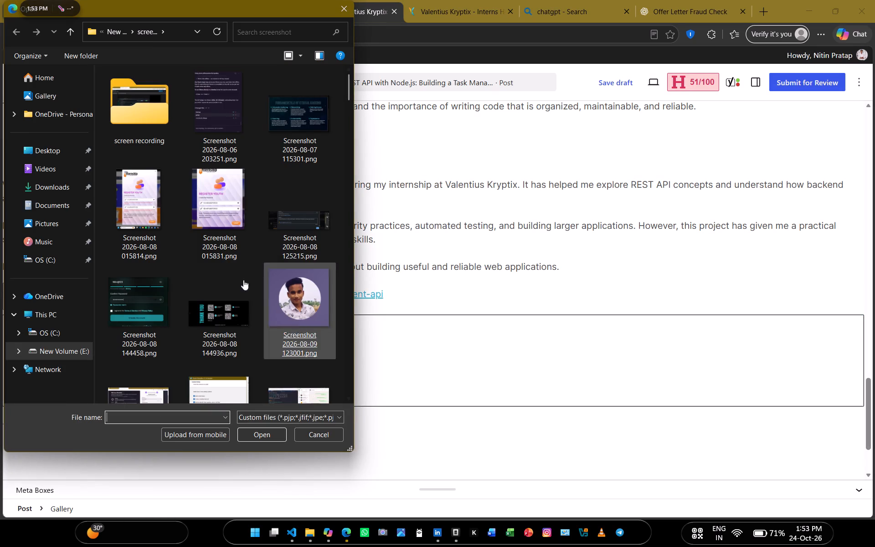
{"action": "scroll", "coordinate": [206, 263], "scroll_direction": "up", "scroll_amount": 19, "text": "ctrl"}
{"action": "scroll", "coordinate": [206, 263], "scroll_direction": "down", "scroll_amount": 10}
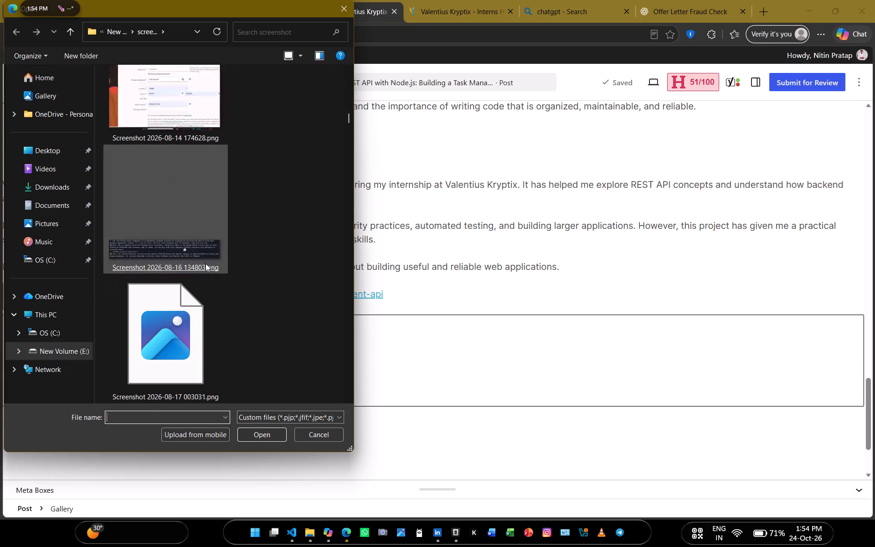
{"action": "scroll", "coordinate": [206, 263], "scroll_direction": "down", "scroll_amount": 20}
{"action": "scroll", "coordinate": [206, 263], "scroll_direction": "down", "scroll_amount": 20}
{"action": "scroll", "coordinate": [206, 263], "scroll_direction": "down", "scroll_amount": 17}
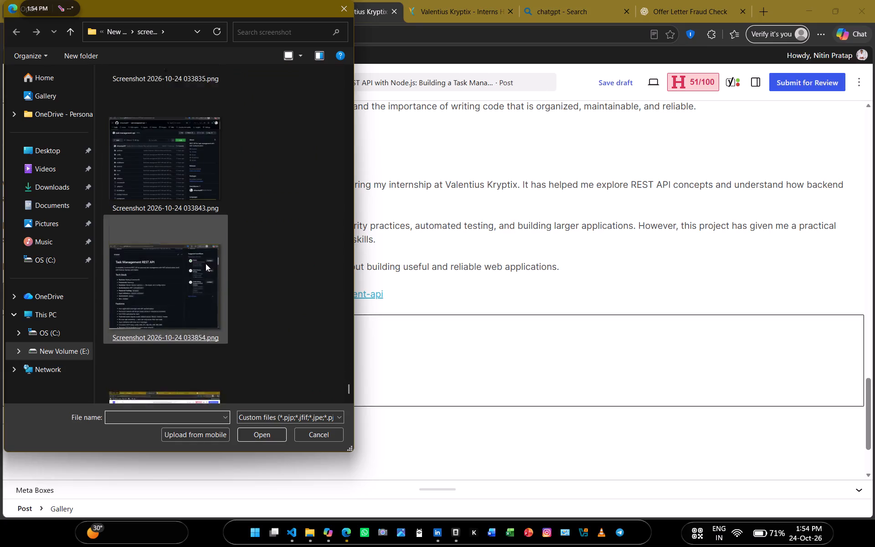
{"action": "scroll", "coordinate": [206, 263], "scroll_direction": "down", "scroll_amount": 6}
{"action": "scroll", "coordinate": [206, 263], "scroll_direction": "up", "scroll_amount": 2}
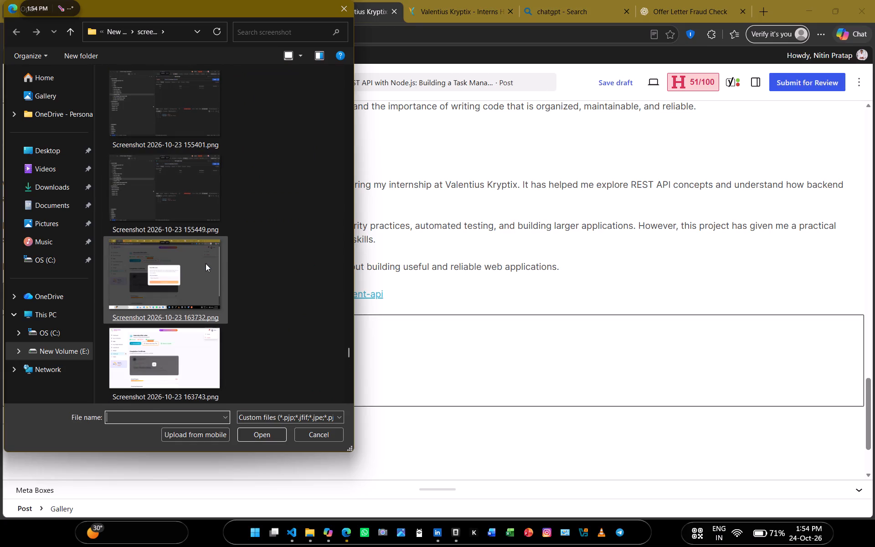
{"action": "scroll", "coordinate": [206, 263], "scroll_direction": "up", "scroll_amount": 1}
{"action": "scroll", "coordinate": [206, 263], "scroll_direction": "down", "scroll_amount": 1}
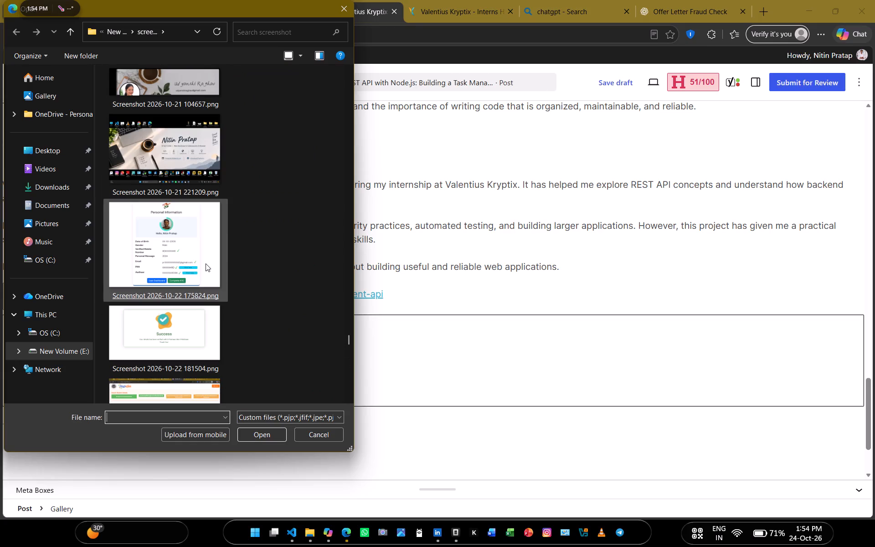
{"action": "scroll", "coordinate": [206, 263], "scroll_direction": "down", "scroll_amount": 1}
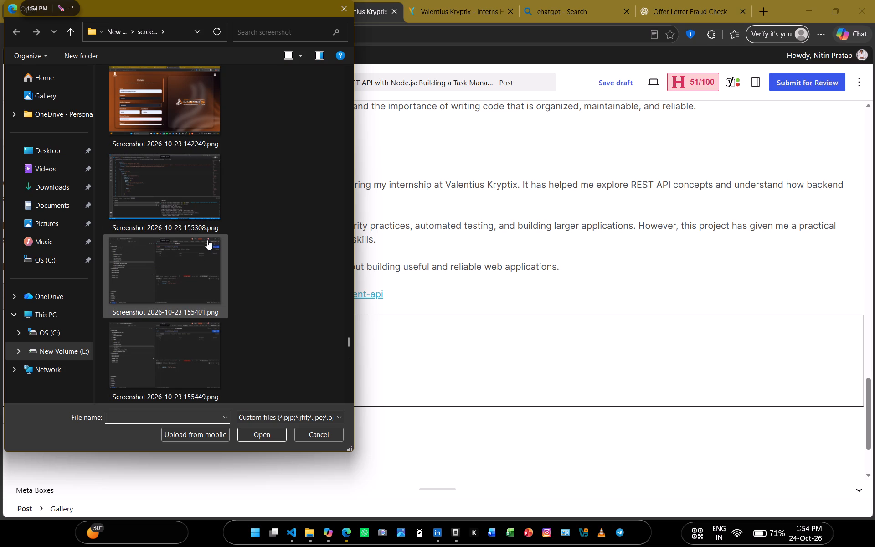
{"action": "left_click", "coordinate": [153, 204]}
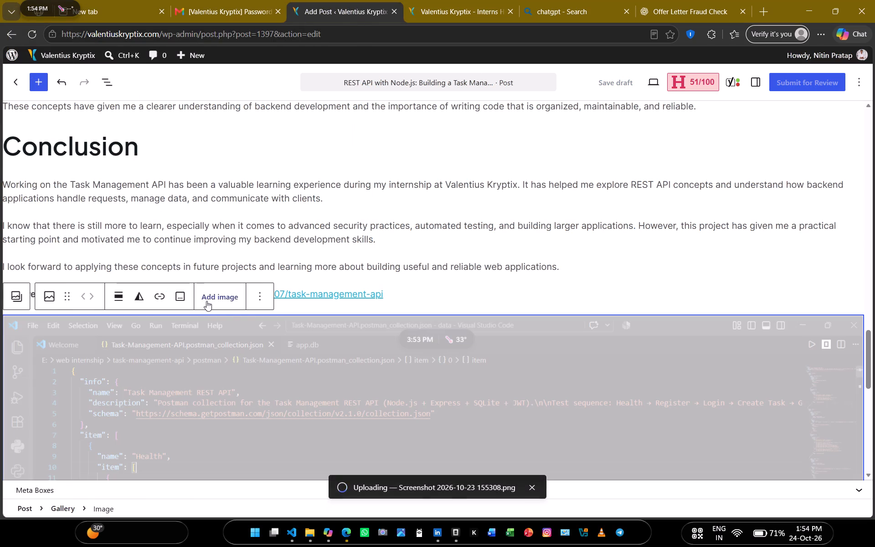
Insert an Image block below the gallery and upload Screenshot 2026-10-23 155401.png into it.
{"action": "scroll", "coordinate": [260, 340], "scroll_direction": "down", "scroll_amount": 6}
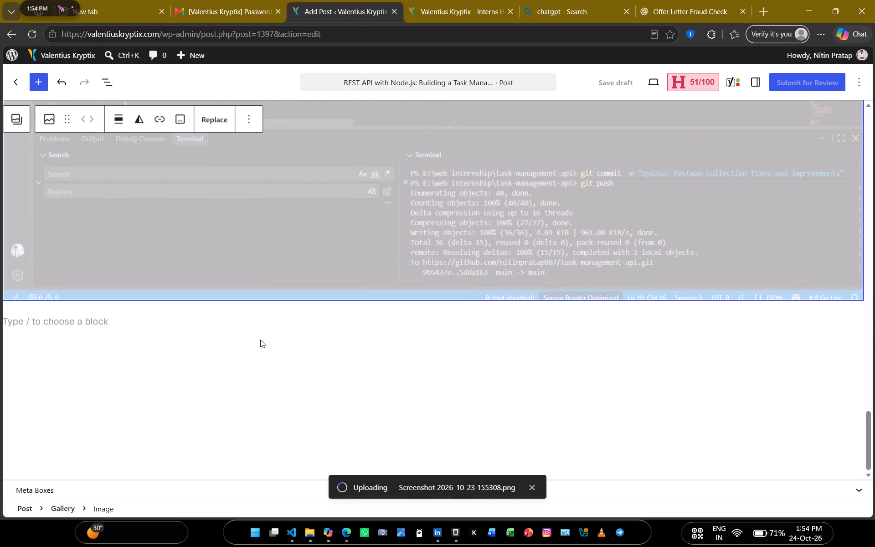
{"action": "left_click", "coordinate": [820, 401]}
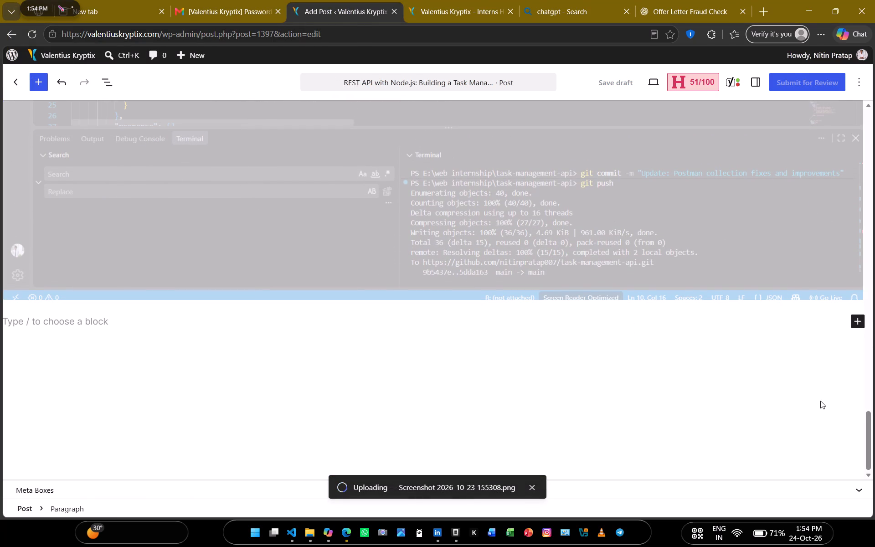
{"action": "left_click", "coordinate": [858, 322]}
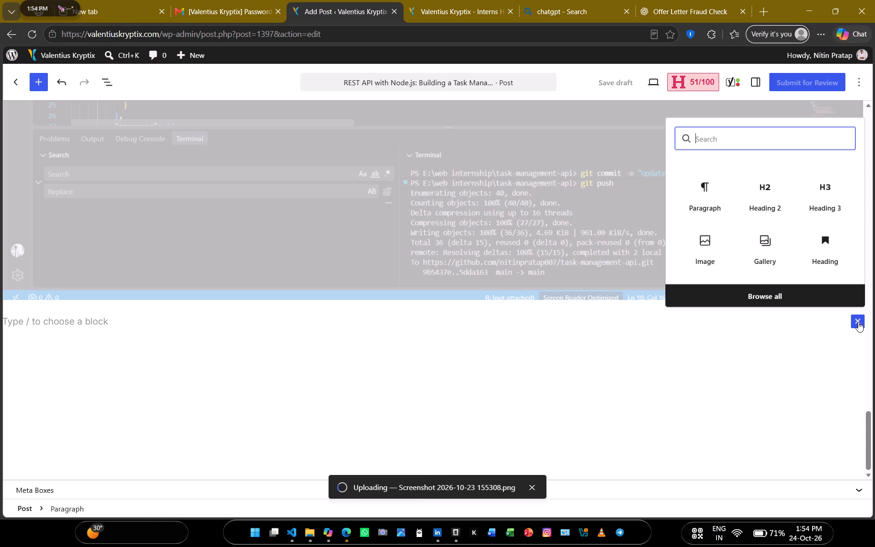
{"action": "left_click", "coordinate": [712, 253]}
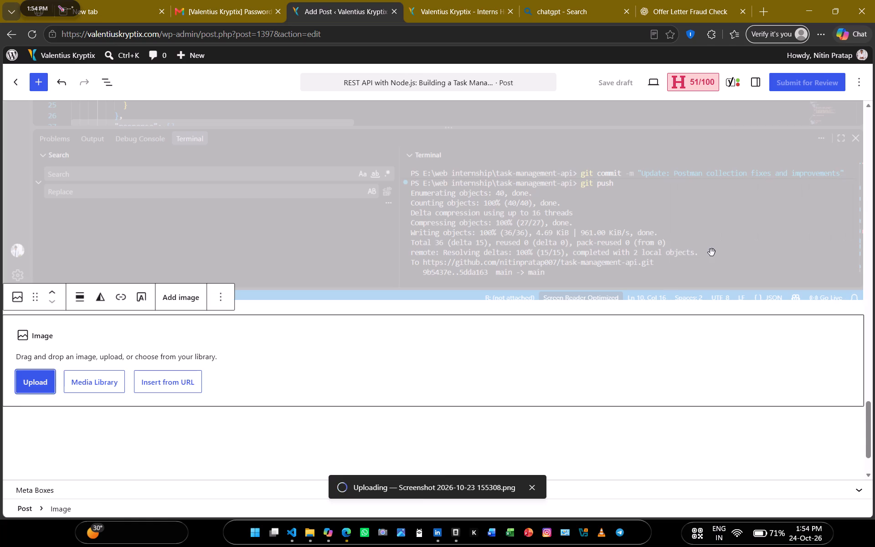
{"action": "left_click", "coordinate": [45, 385]}
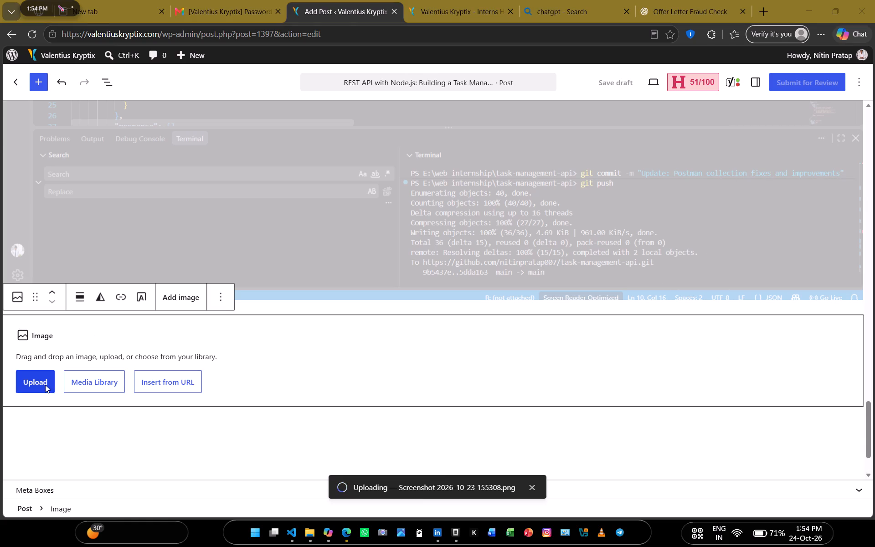
{"action": "scroll", "coordinate": [201, 312], "scroll_direction": "down", "scroll_amount": 19}
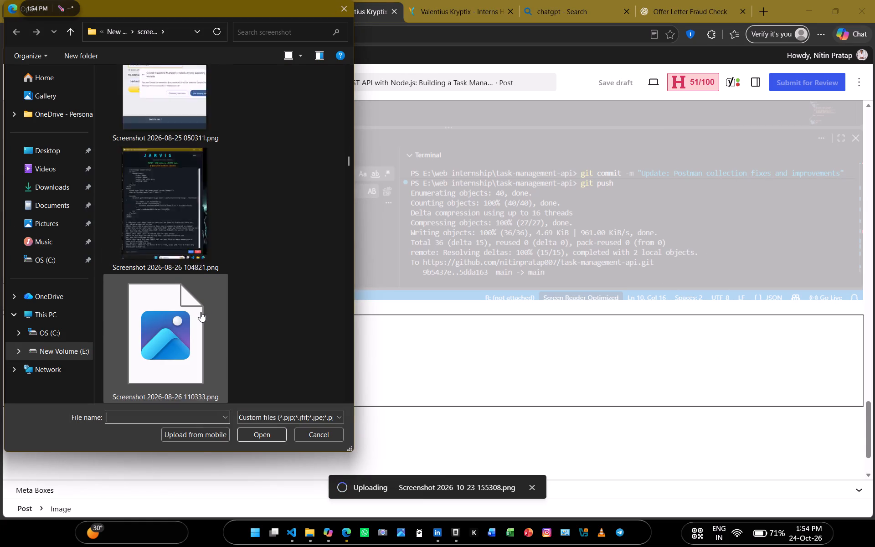
{"action": "scroll", "coordinate": [201, 312], "scroll_direction": "down", "scroll_amount": 20}
{"action": "scroll", "coordinate": [201, 312], "scroll_direction": "down", "scroll_amount": 20}
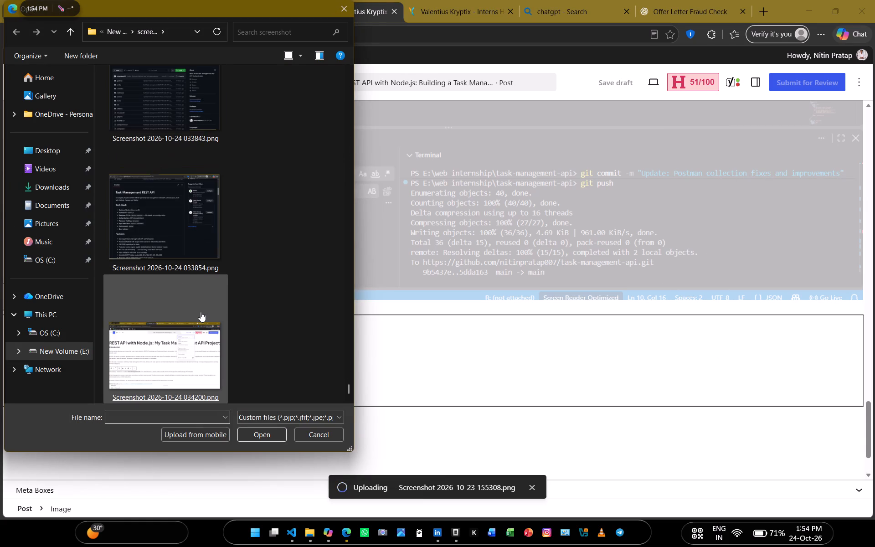
{"action": "scroll", "coordinate": [201, 312], "scroll_direction": "up", "scroll_amount": 3}
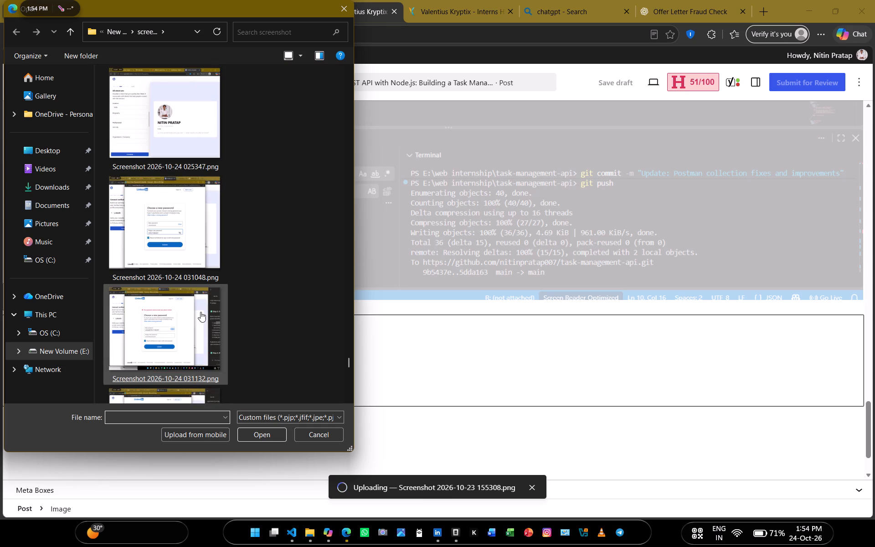
{"action": "scroll", "coordinate": [201, 312], "scroll_direction": "up", "scroll_amount": 3}
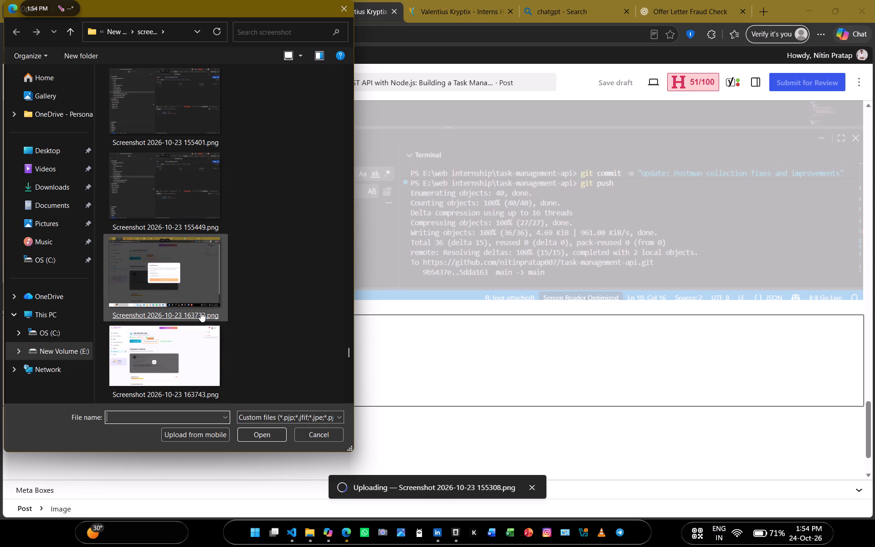
{"action": "scroll", "coordinate": [201, 312], "scroll_direction": "up", "scroll_amount": 1}
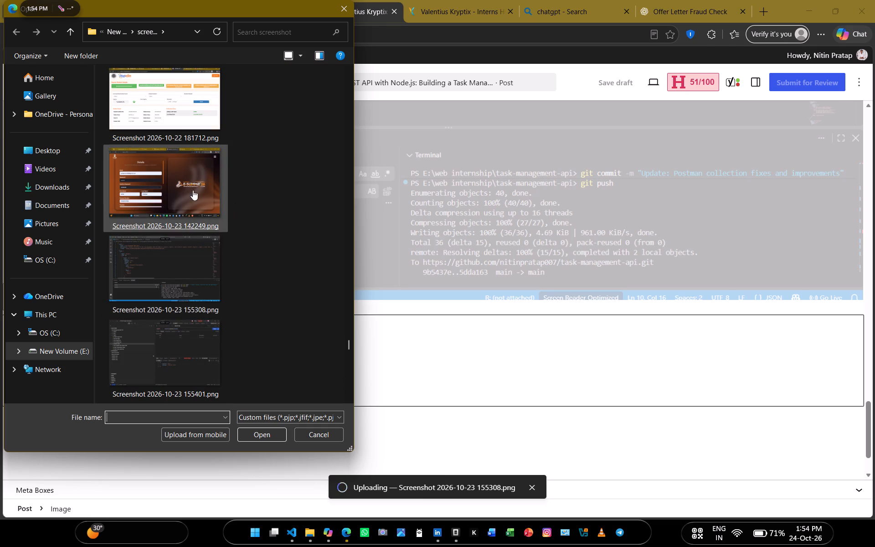
{"action": "left_click", "coordinate": [168, 342]}
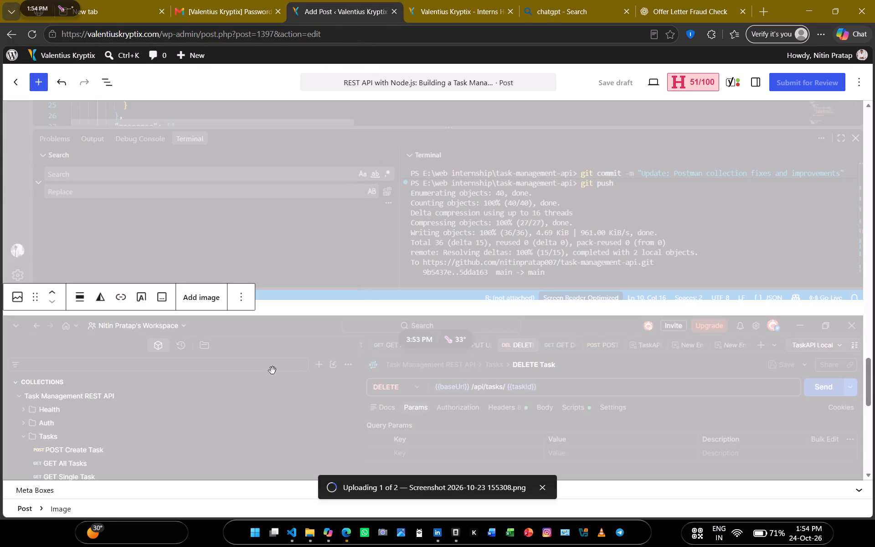
Insert a Gallery block below the DELETE Task screenshot and upload Screenshot 2026-10-24 033843.png into it.
{"action": "scroll", "coordinate": [299, 428], "scroll_direction": "down", "scroll_amount": 9}
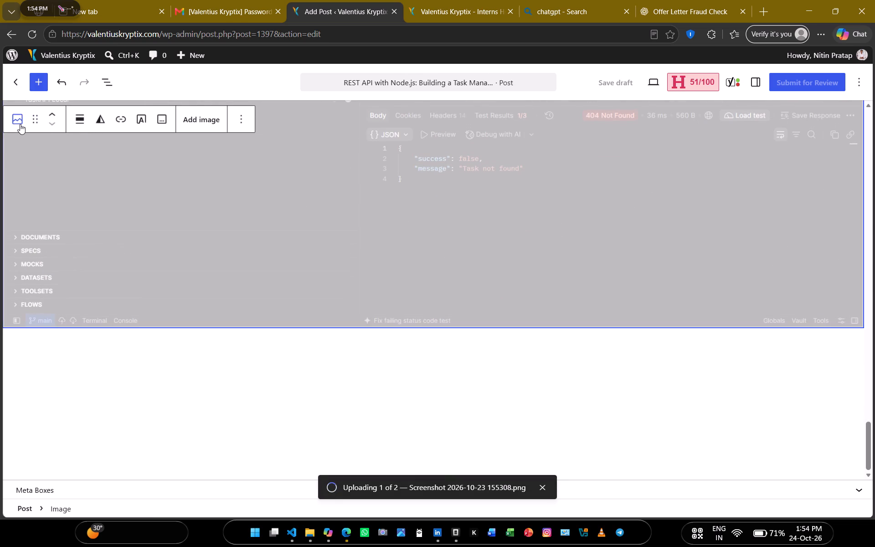
{"action": "left_click", "coordinate": [710, 407]}
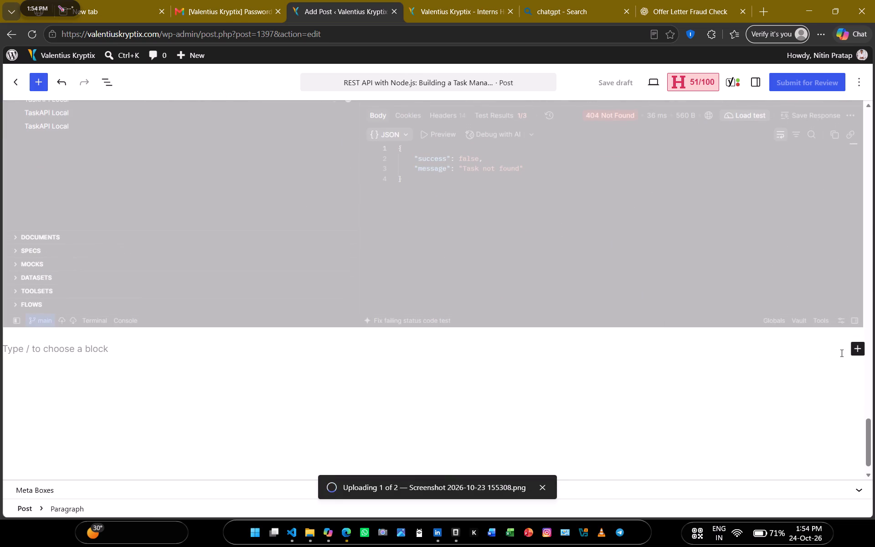
{"action": "left_click", "coordinate": [855, 352]}
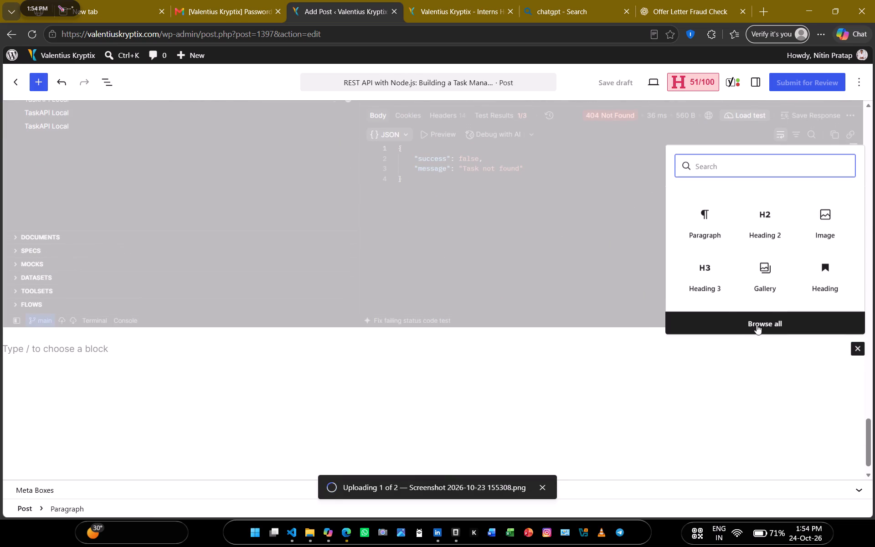
{"action": "left_click", "coordinate": [774, 268]}
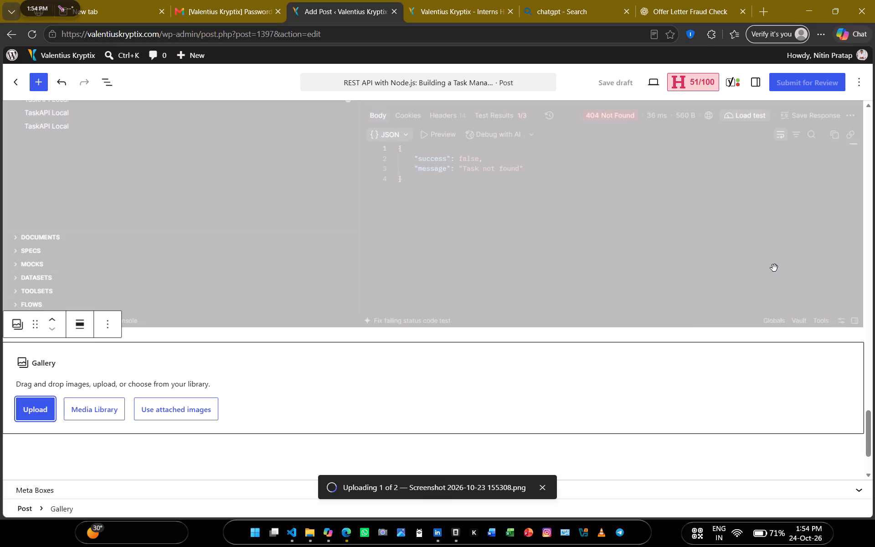
{"action": "left_click", "coordinate": [20, 403]}
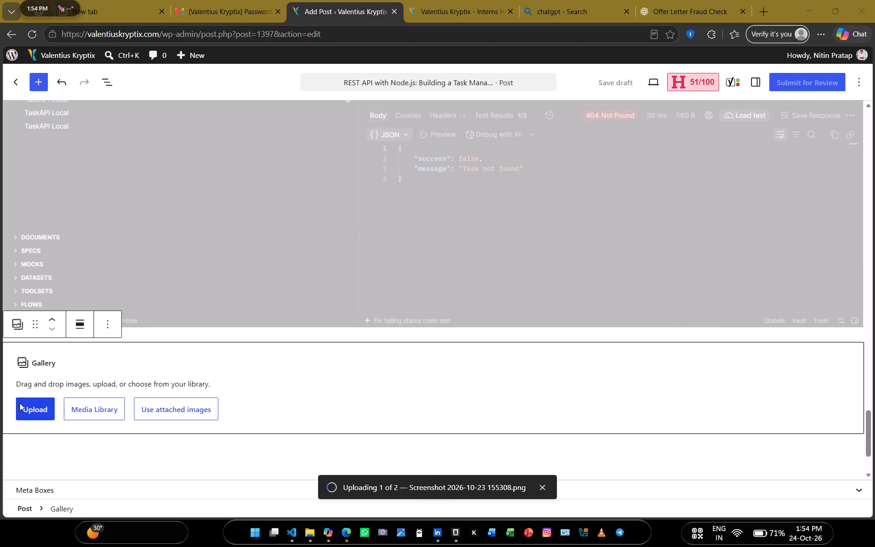
{"action": "scroll", "coordinate": [149, 356], "scroll_direction": "down", "scroll_amount": 20}
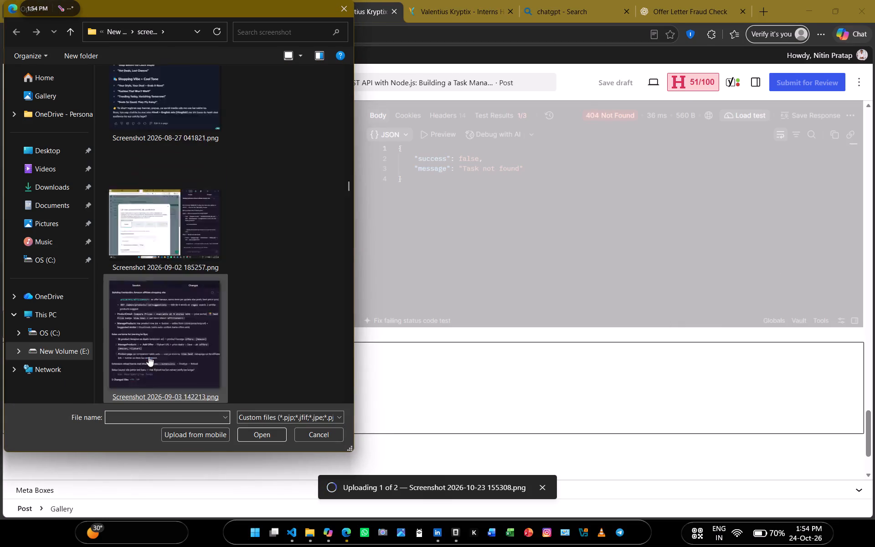
{"action": "scroll", "coordinate": [149, 356], "scroll_direction": "down", "scroll_amount": 20}
{"action": "scroll", "coordinate": [149, 356], "scroll_direction": "down", "scroll_amount": 19}
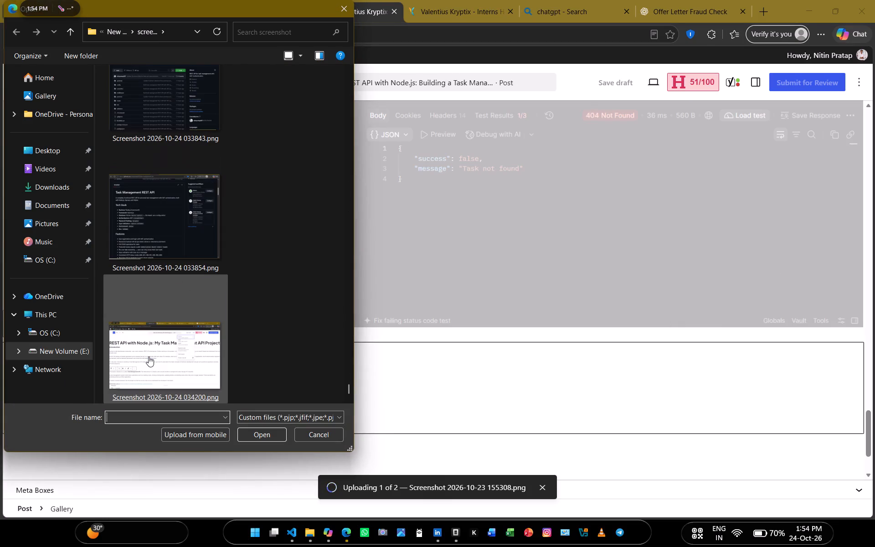
{"action": "scroll", "coordinate": [149, 356], "scroll_direction": "up", "scroll_amount": 1}
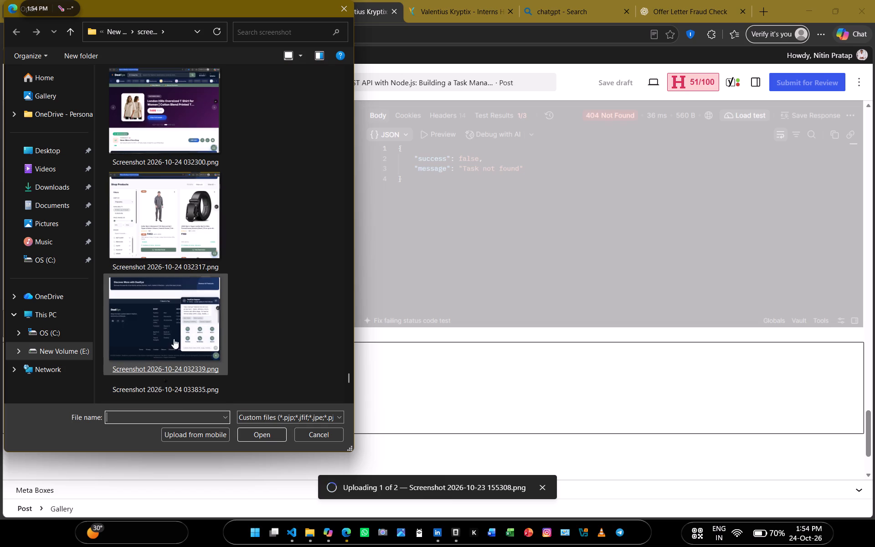
{"action": "scroll", "coordinate": [160, 345], "scroll_direction": "down", "scroll_amount": 1}
{"action": "left_click", "coordinate": [139, 191]}
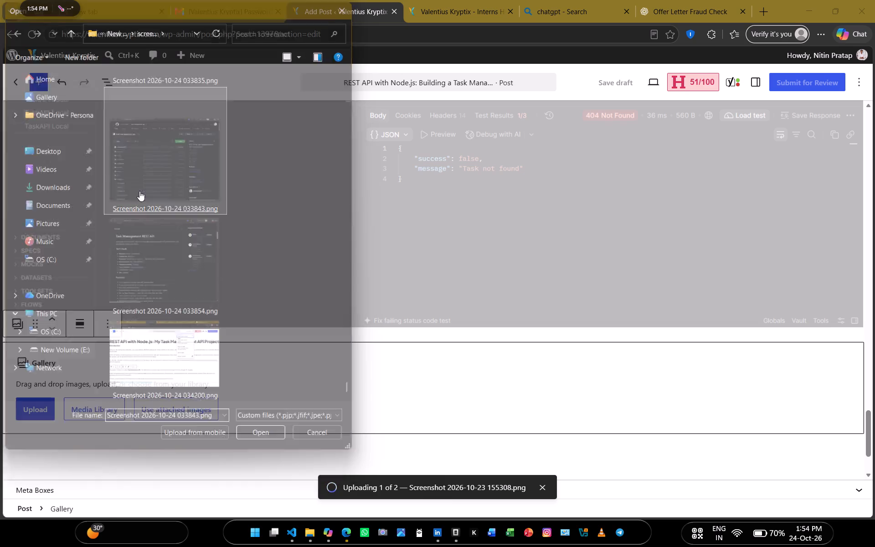
Insert a Gallery block below the GitHub repository screenshot and upload Screenshot 2026-10-24 033854.png into it.
{"action": "scroll", "coordinate": [401, 330], "scroll_direction": "down", "scroll_amount": 7}
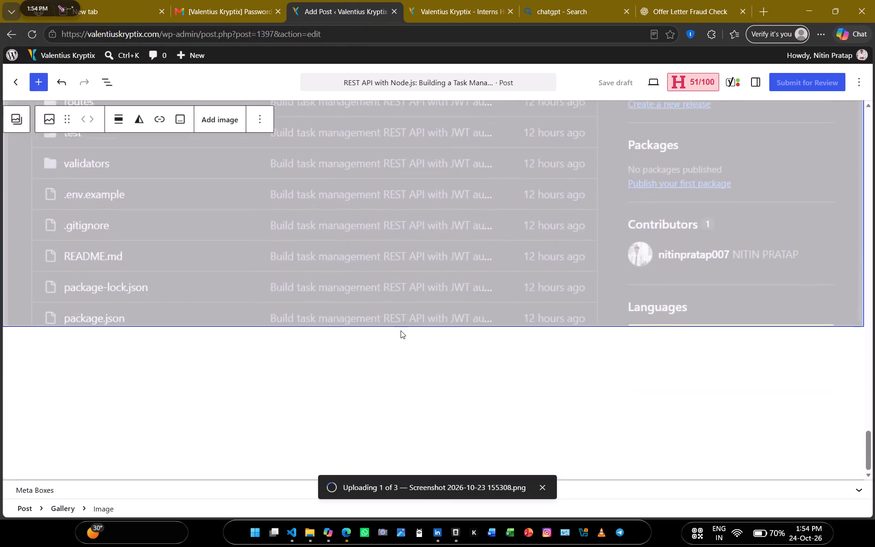
{"action": "scroll", "coordinate": [401, 330], "scroll_direction": "down", "scroll_amount": 1}
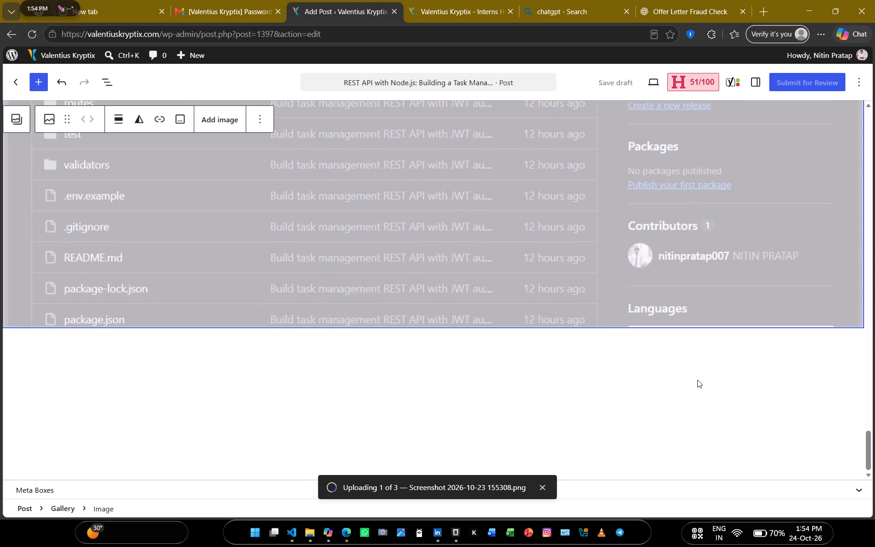
{"action": "left_click", "coordinate": [697, 380]}
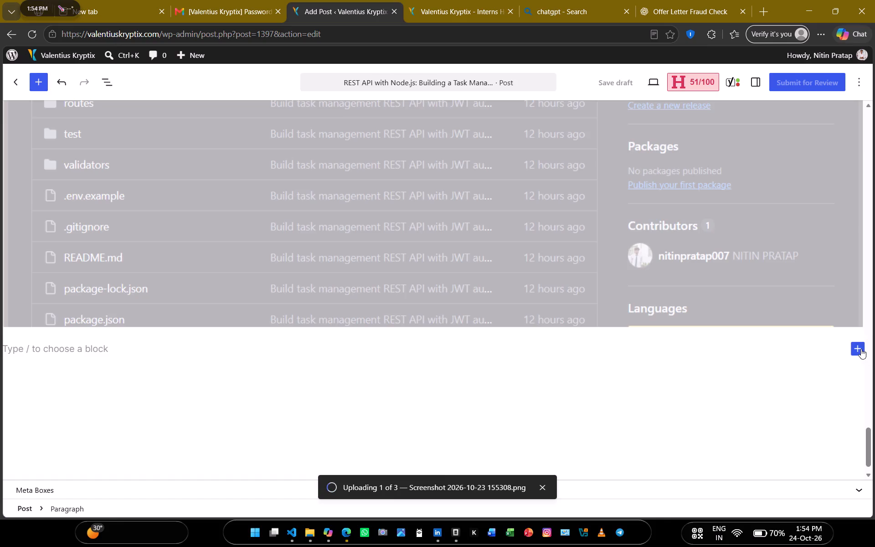
{"action": "left_click", "coordinate": [861, 349]}
{"action": "left_click", "coordinate": [752, 273]}
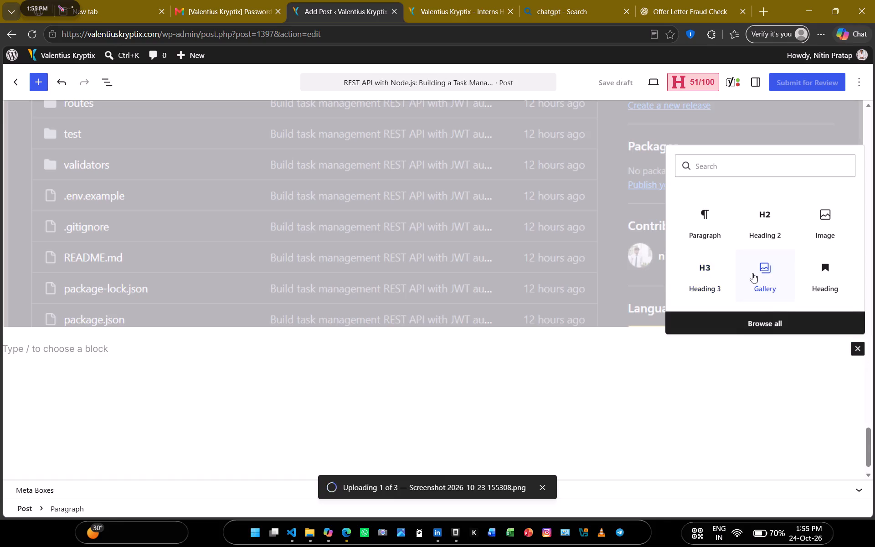
{"action": "left_click", "coordinate": [45, 413]}
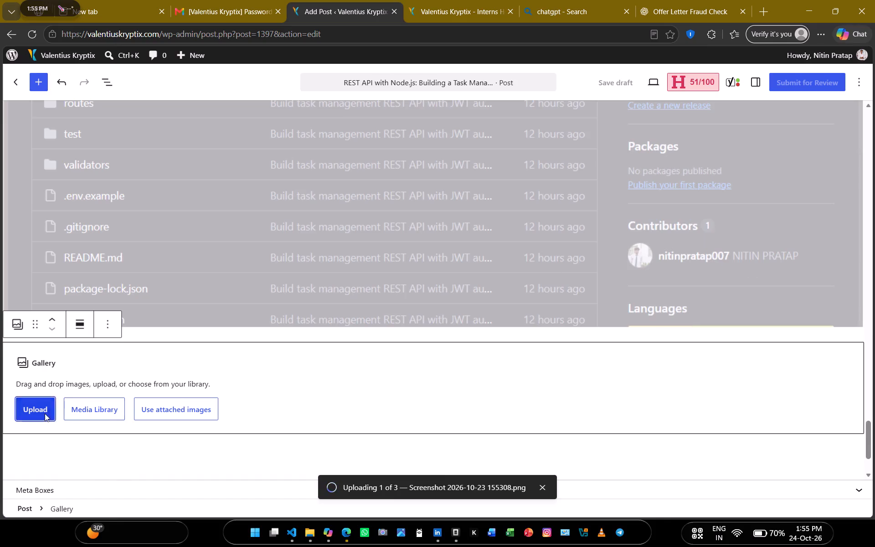
{"action": "scroll", "coordinate": [163, 381], "scroll_direction": "down", "scroll_amount": 20}
{"action": "scroll", "coordinate": [163, 381], "scroll_direction": "down", "scroll_amount": 1}
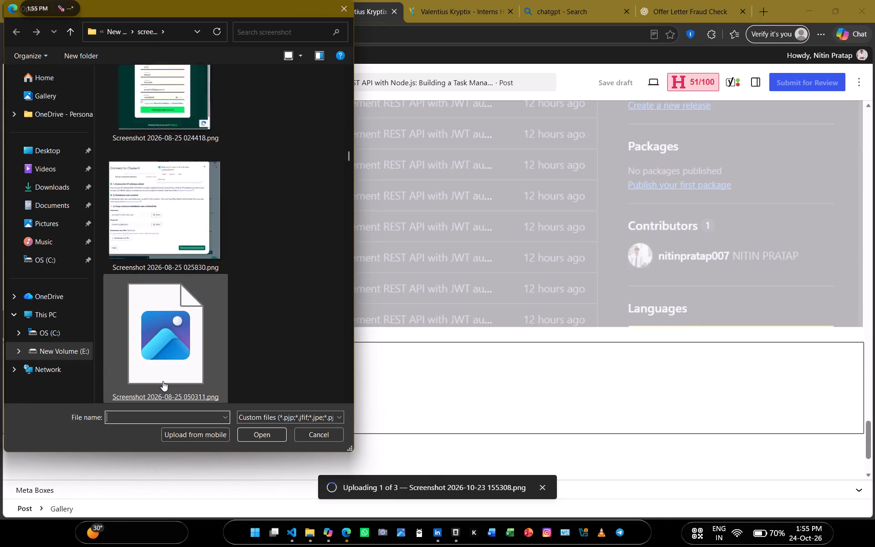
{"action": "left_click_drag", "start_coordinate": [347, 202], "coordinate": [347, 250]}
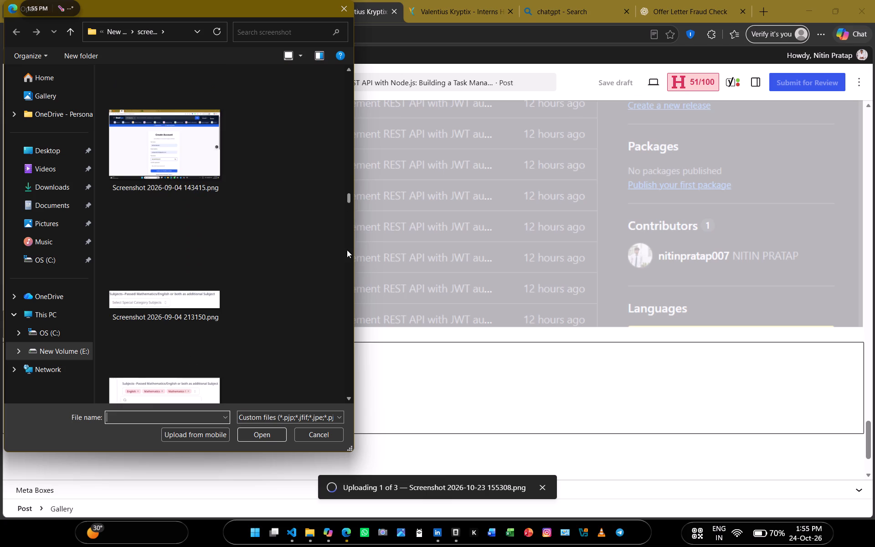
{"action": "left_click_drag", "start_coordinate": [347, 250], "coordinate": [353, 413]}
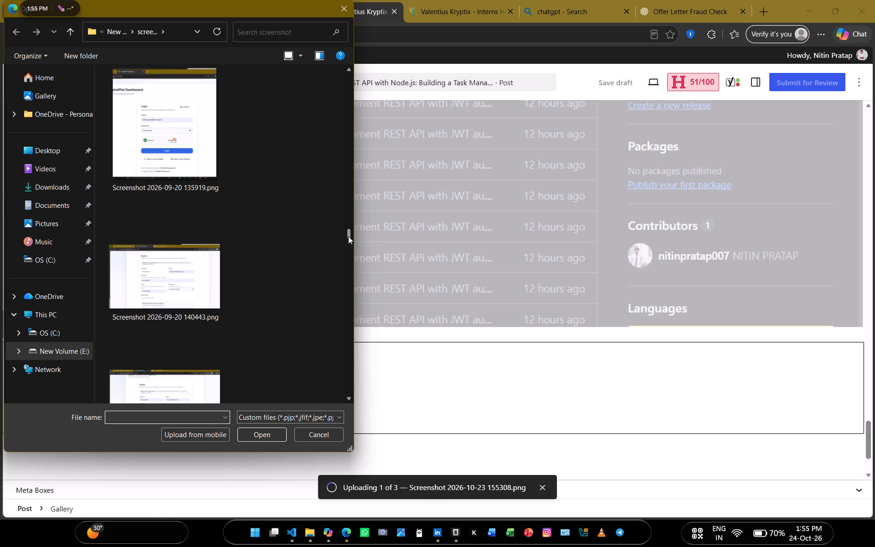
{"action": "left_click_drag", "start_coordinate": [348, 236], "coordinate": [366, 402]}
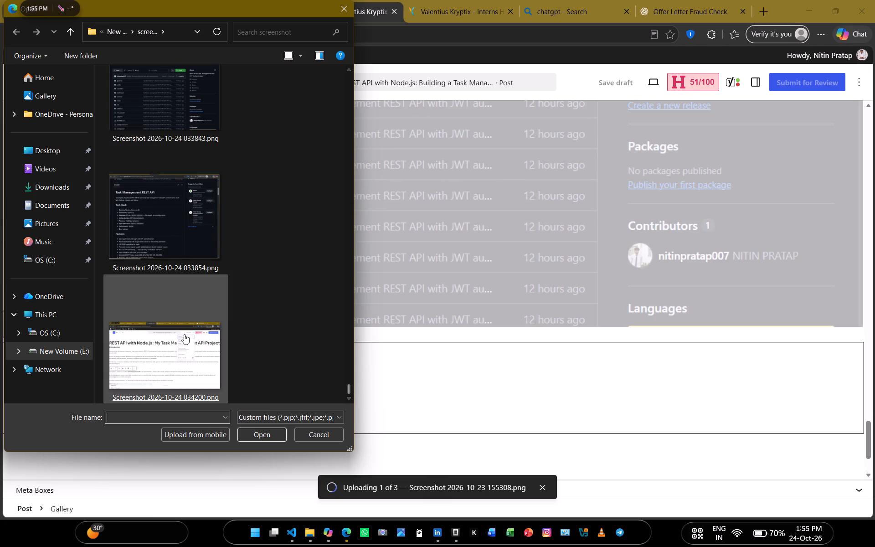
{"action": "scroll", "coordinate": [184, 334], "scroll_direction": "down", "scroll_amount": 2}
{"action": "left_click", "coordinate": [153, 203]}
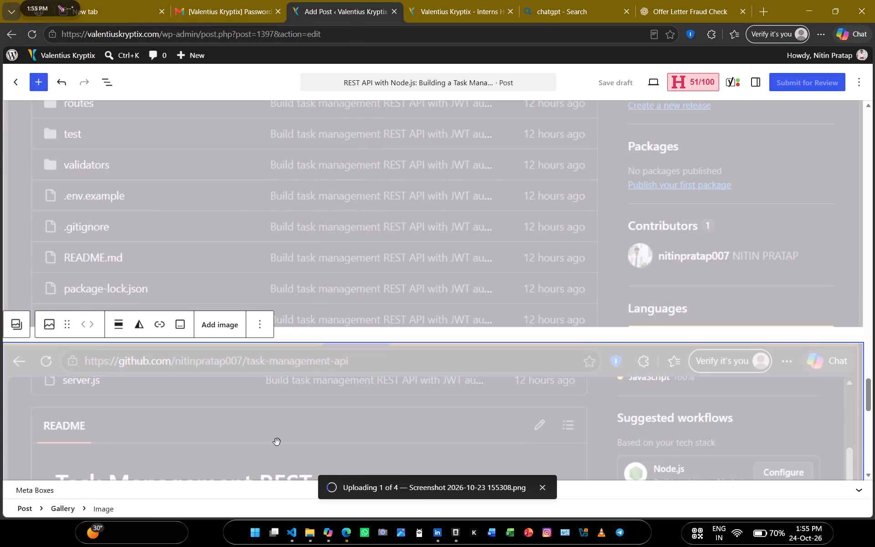
Look over the draft from its title and introduction down to the README screenshot at the end.
{"action": "scroll", "coordinate": [329, 387], "scroll_direction": "down", "scroll_amount": 8}
{"action": "scroll", "coordinate": [329, 387], "scroll_direction": "up", "scroll_amount": 6}
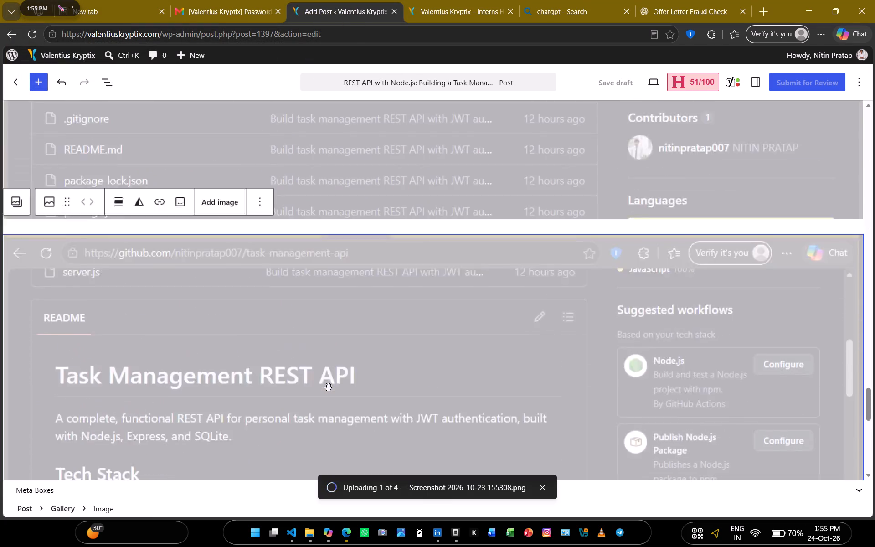
{"action": "scroll", "coordinate": [329, 387], "scroll_direction": "up", "scroll_amount": 16}
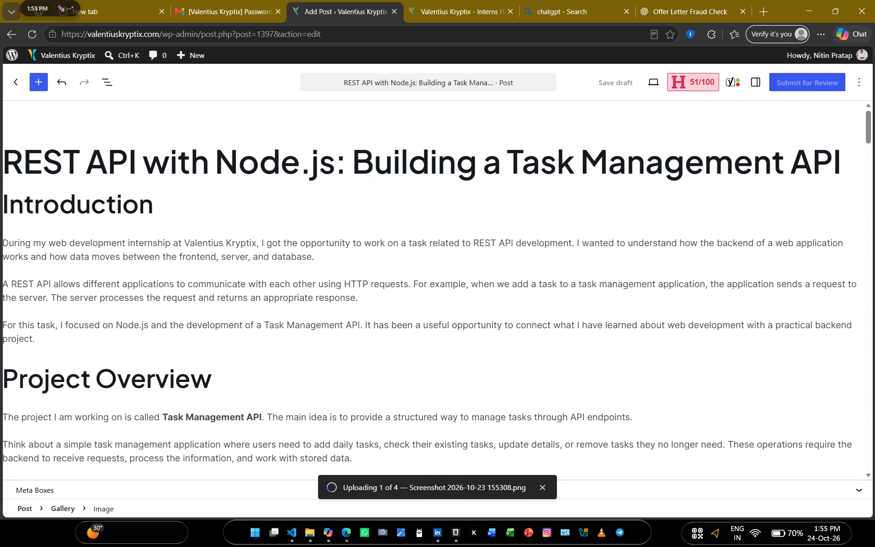
{"action": "left_click", "coordinate": [507, 194]}
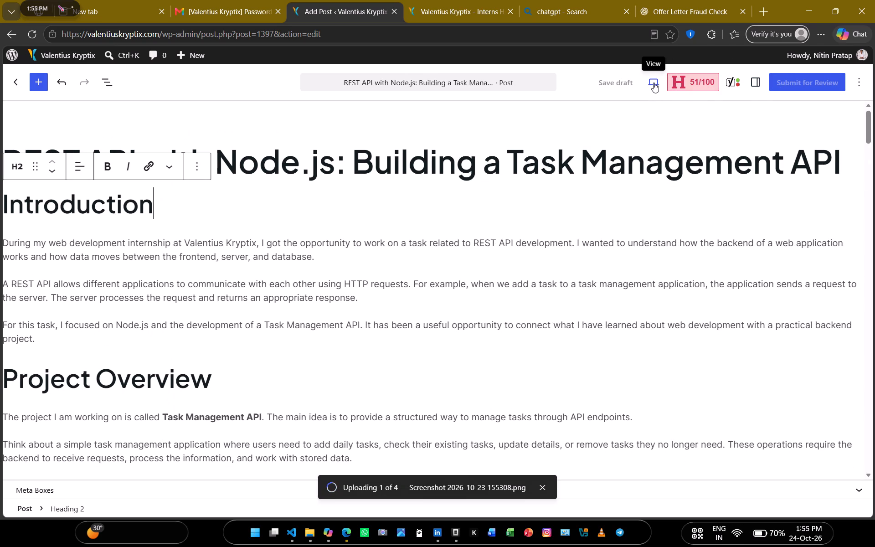
{"action": "scroll", "coordinate": [608, 214], "scroll_direction": "down", "scroll_amount": 2}
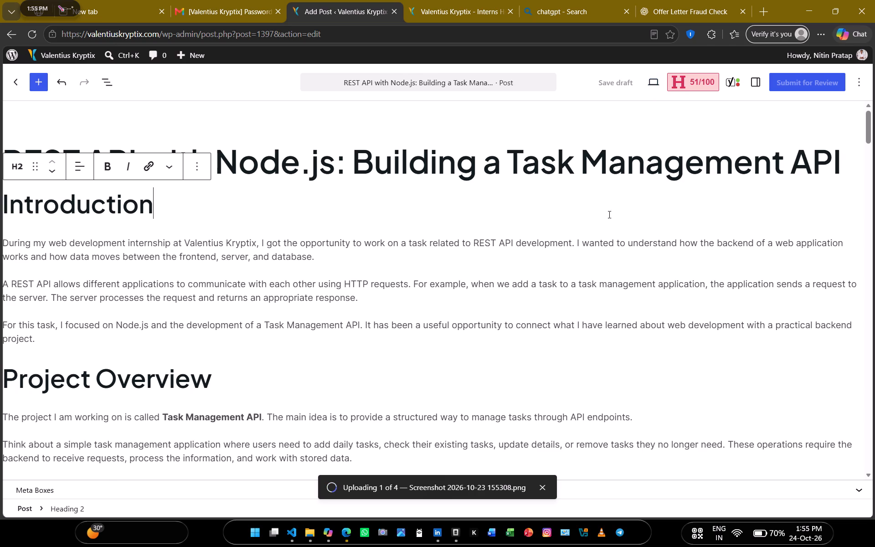
{"action": "scroll", "coordinate": [608, 214], "scroll_direction": "down", "scroll_amount": 20}
{"action": "scroll", "coordinate": [608, 214], "scroll_direction": "down", "scroll_amount": 3}
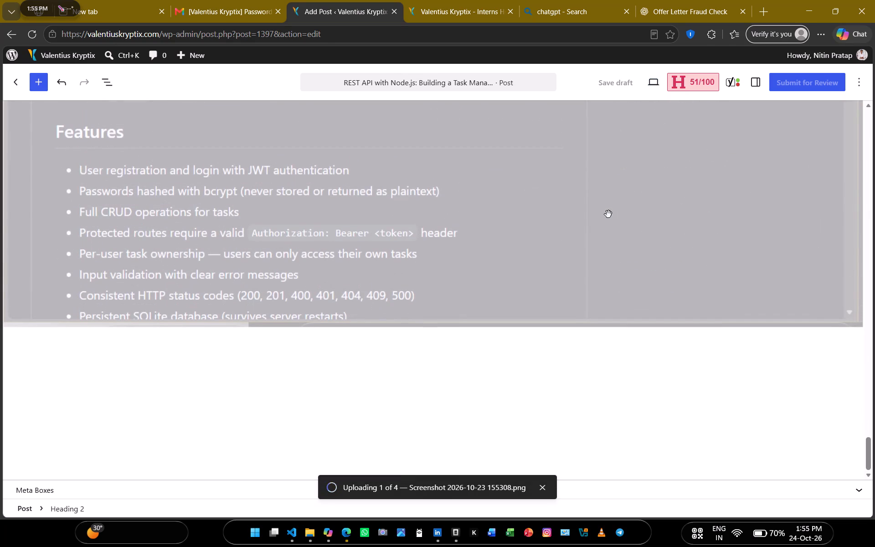
{"action": "scroll", "coordinate": [608, 214], "scroll_direction": "down", "scroll_amount": 2}
{"action": "left_click", "coordinate": [456, 533]}
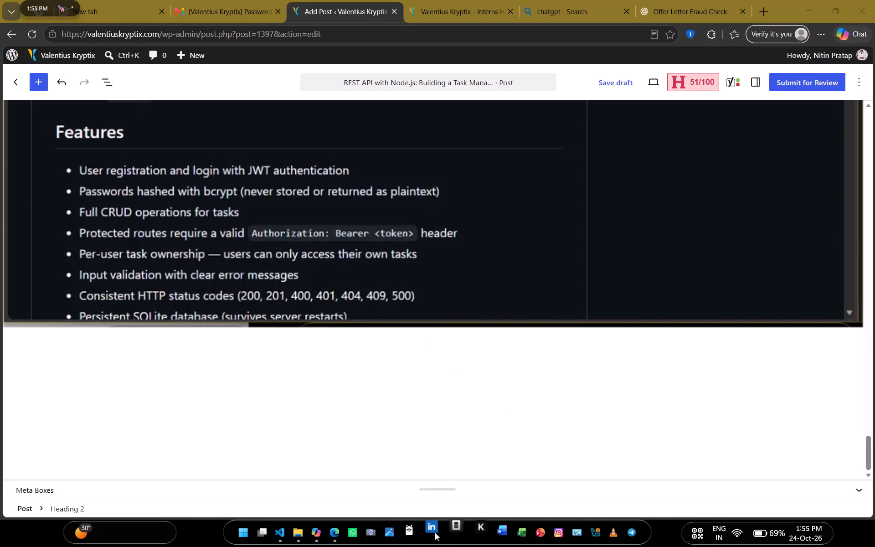
Close both Visual Studio Code windows, the one with the Postman collection and the one with Blog.md.
{"action": "left_click", "coordinate": [294, 530]}
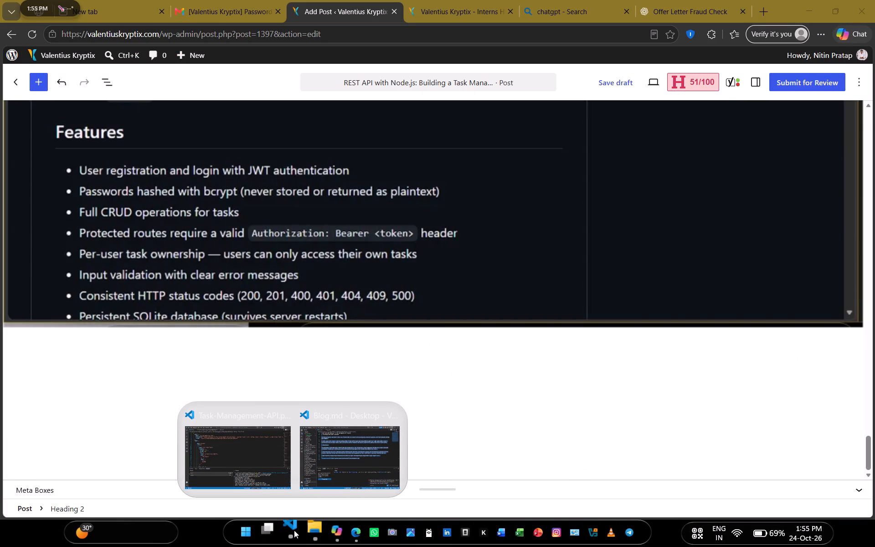
{"action": "left_click", "coordinate": [258, 473]}
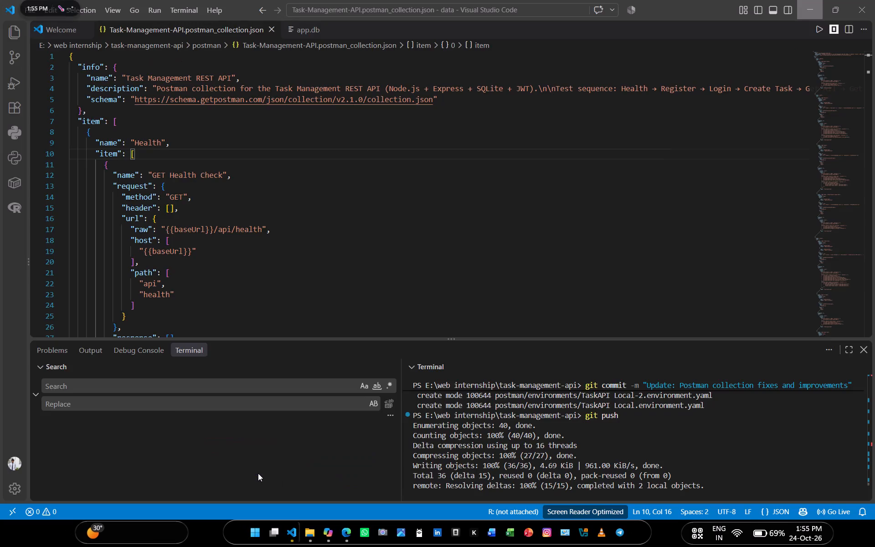
{"action": "left_click", "coordinate": [862, 4]}
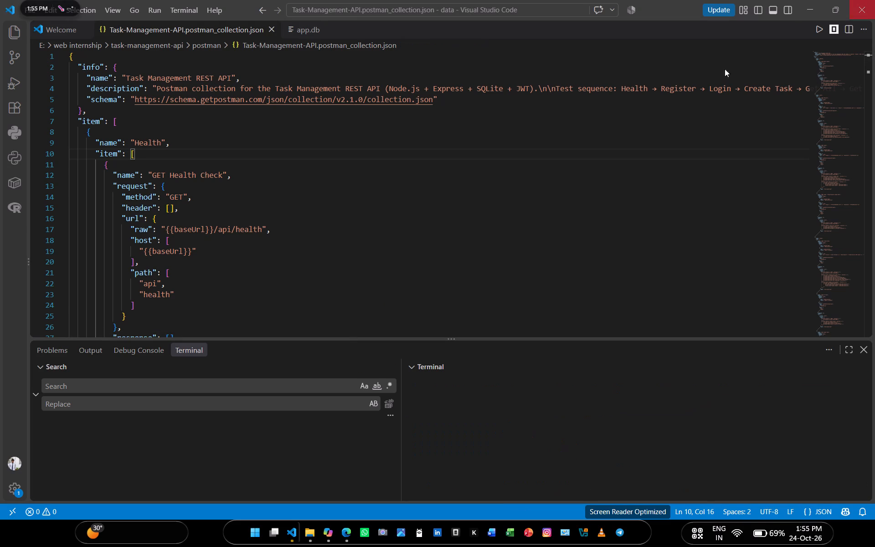
{"action": "left_click", "coordinate": [284, 528]}
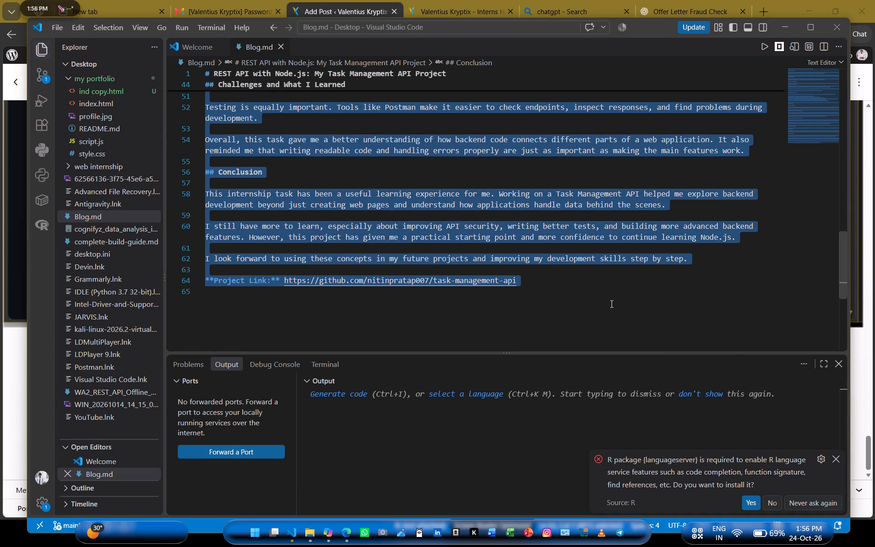
{"action": "left_click", "coordinate": [611, 304]}
{"action": "left_click", "coordinate": [838, 28]}
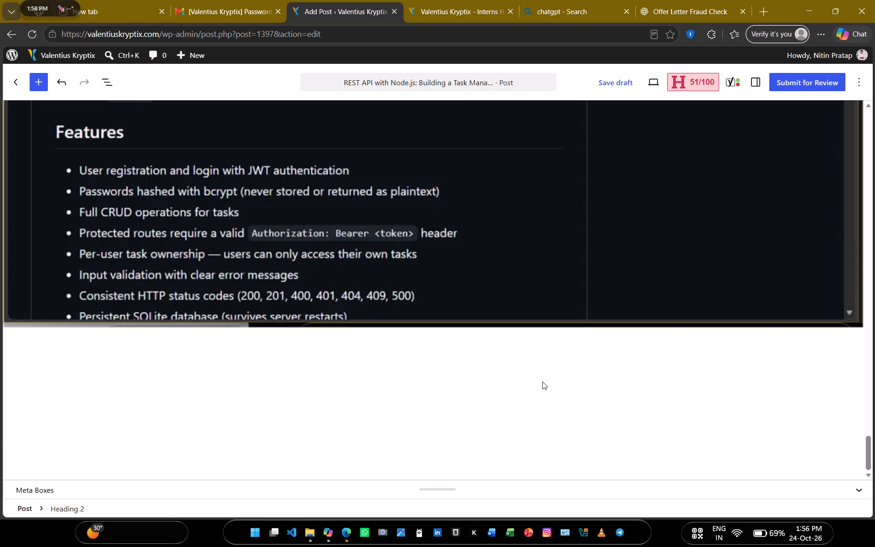
Open a preview of the REST API post in a new tab.
{"action": "scroll", "coordinate": [542, 382], "scroll_direction": "down", "scroll_amount": 5}
{"action": "scroll", "coordinate": [542, 382], "scroll_direction": "up", "scroll_amount": 14}
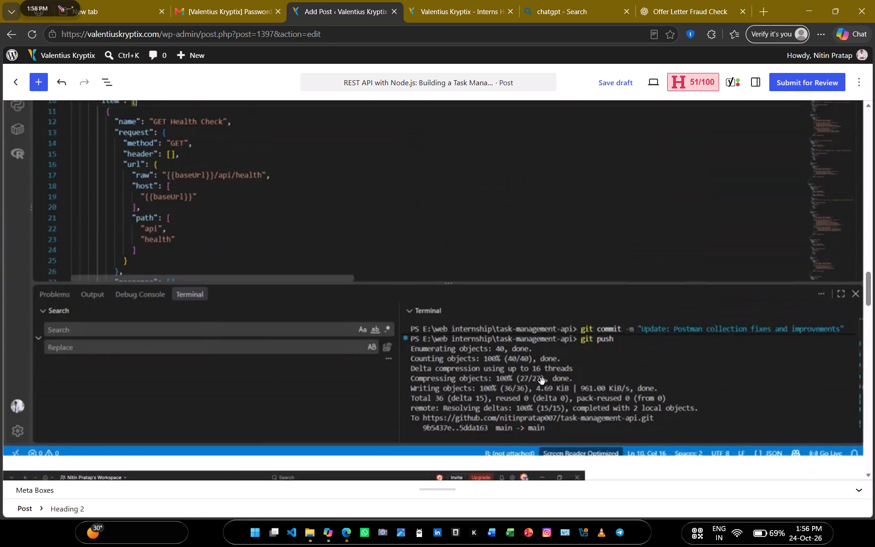
{"action": "scroll", "coordinate": [542, 382], "scroll_direction": "up", "scroll_amount": 1}
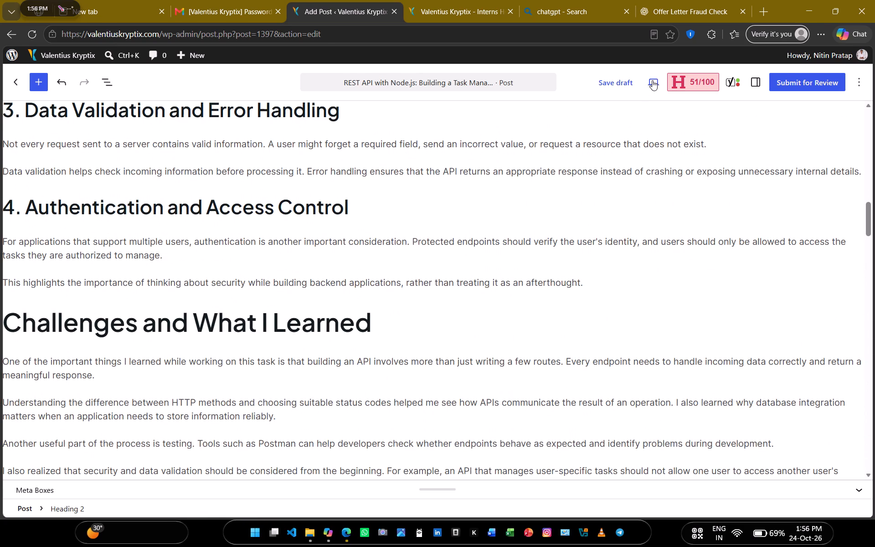
{"action": "left_click", "coordinate": [652, 80]}
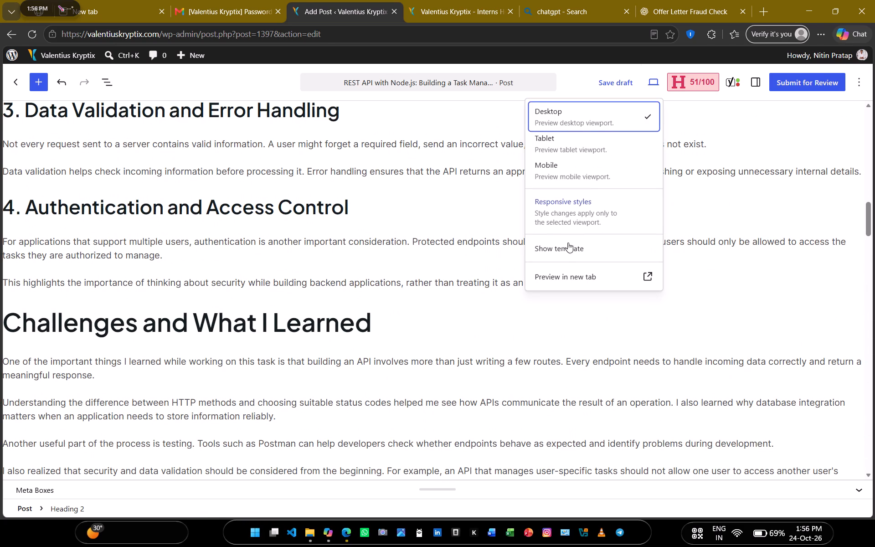
{"action": "left_click", "coordinate": [594, 274]}
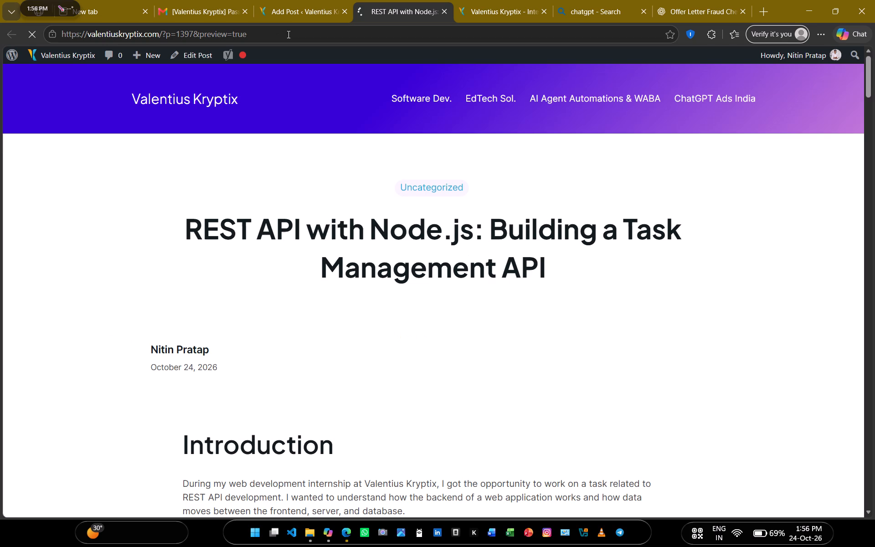
Examine the previewed post from its introduction through the screenshots to the author and reply section.
{"action": "scroll", "coordinate": [324, 298], "scroll_direction": "down", "scroll_amount": 3}
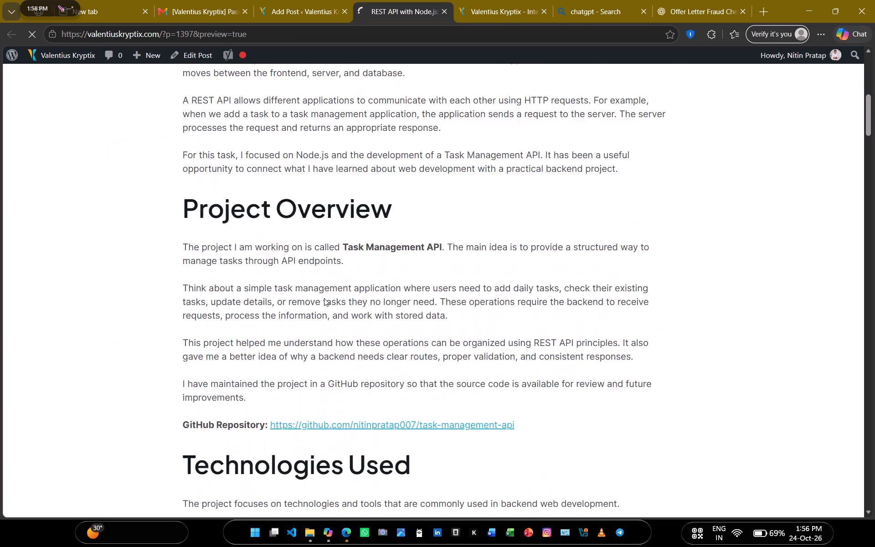
{"action": "scroll", "coordinate": [324, 298], "scroll_direction": "down", "scroll_amount": 7}
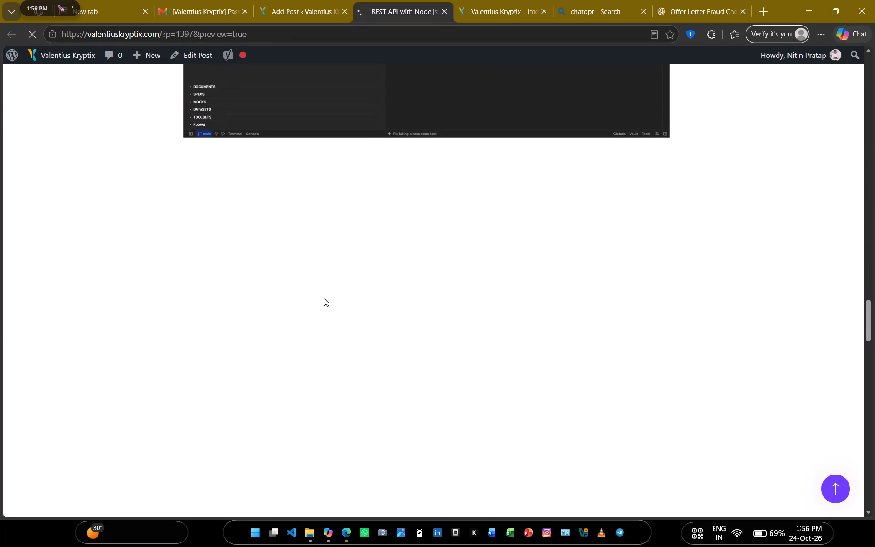
{"action": "scroll", "coordinate": [324, 298], "scroll_direction": "down", "scroll_amount": 3}
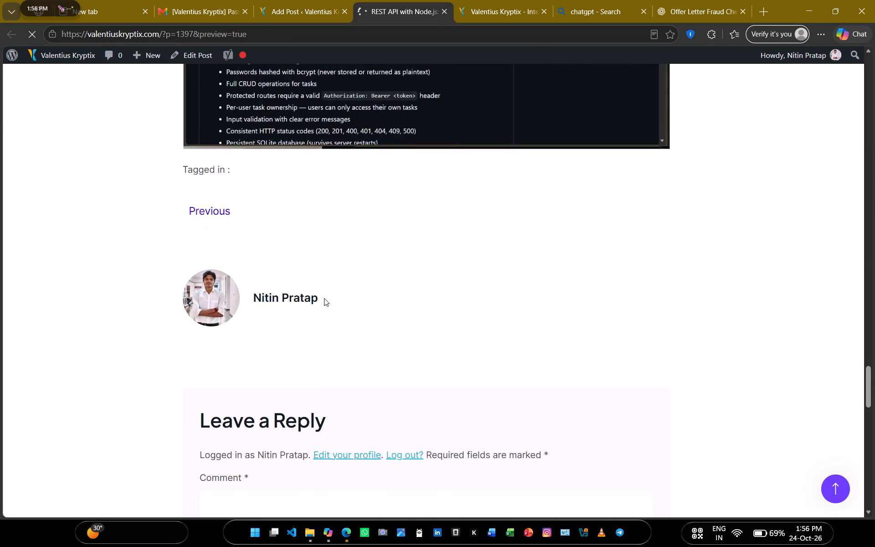
{"action": "scroll", "coordinate": [324, 298], "scroll_direction": "down", "scroll_amount": 1}
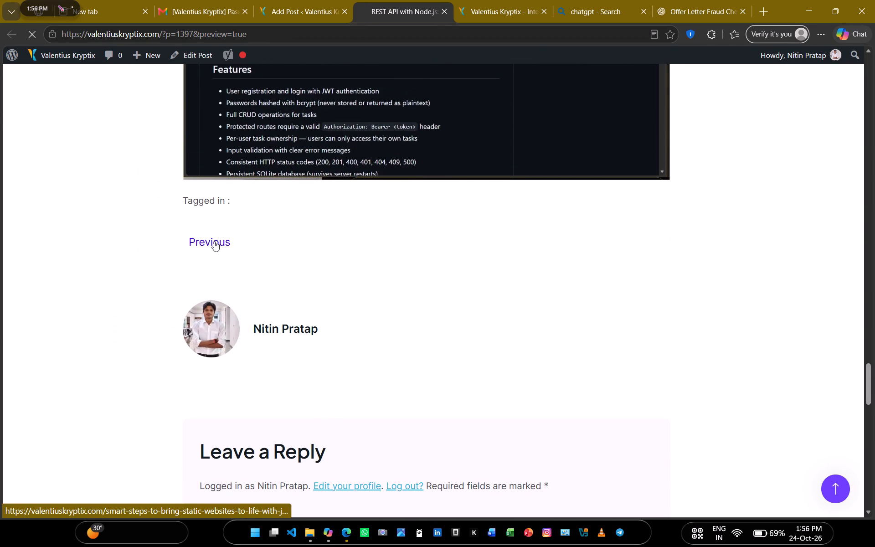
Open the previous post from the preview's post navigation and skim it down to the site footer.
{"action": "left_click", "coordinate": [214, 241]}
{"action": "scroll", "coordinate": [214, 241], "scroll_direction": "down", "scroll_amount": 2}
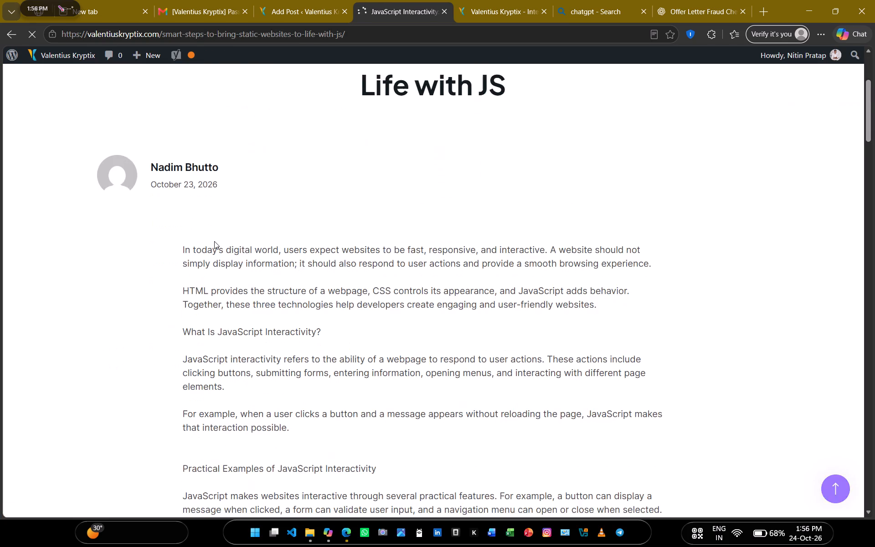
{"action": "scroll", "coordinate": [214, 241], "scroll_direction": "down", "scroll_amount": 15}
{"action": "scroll", "coordinate": [214, 241], "scroll_direction": "down", "scroll_amount": 7}
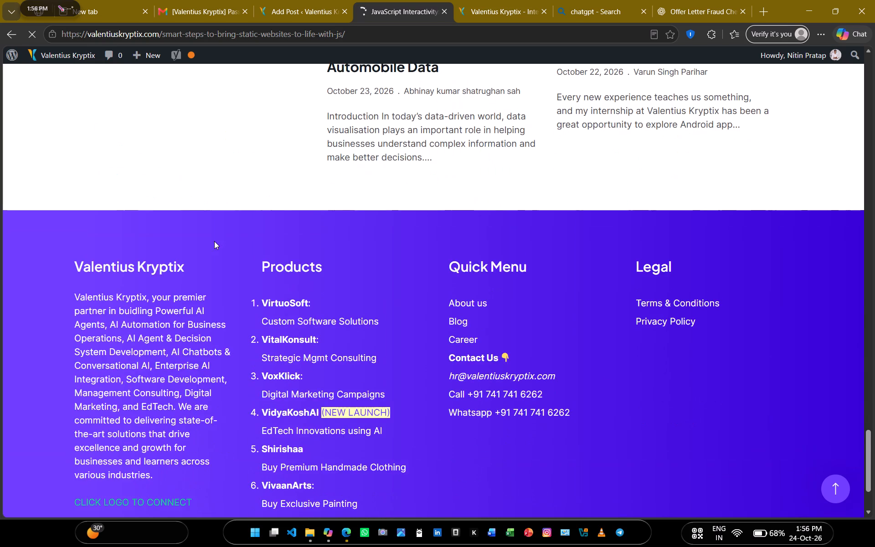
Skim the previous post from its footer back up to its title, and return to the REST API post preview.
{"action": "scroll", "coordinate": [214, 241], "scroll_direction": "down", "scroll_amount": 1}
{"action": "scroll", "coordinate": [214, 241], "scroll_direction": "up", "scroll_amount": 7}
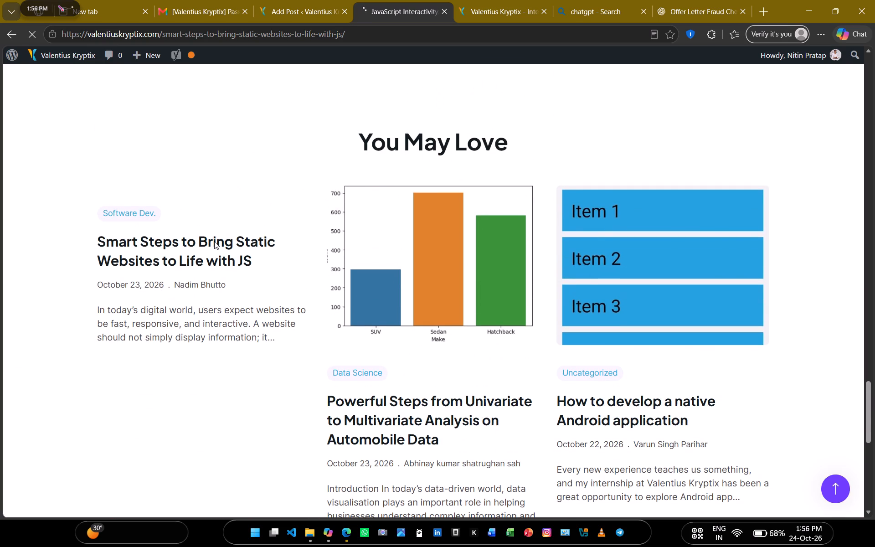
{"action": "scroll", "coordinate": [214, 241], "scroll_direction": "up", "scroll_amount": 2}
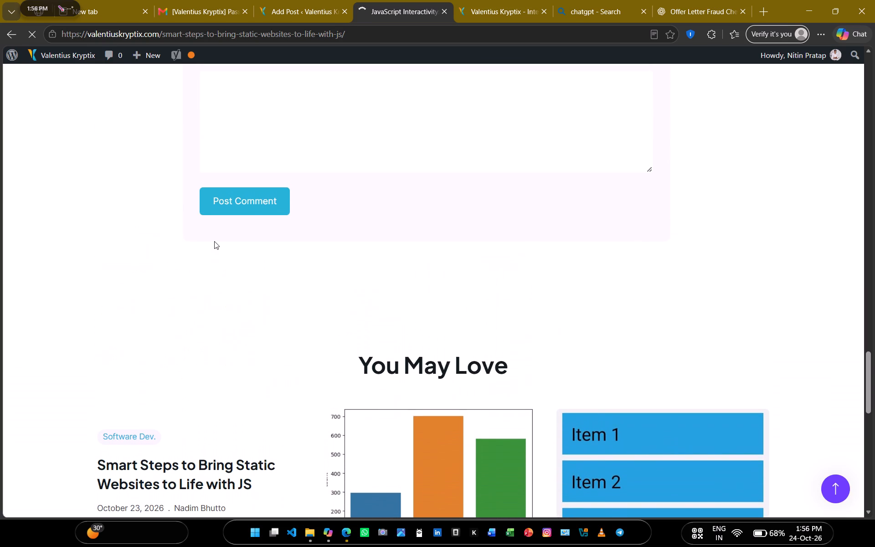
{"action": "scroll", "coordinate": [214, 241], "scroll_direction": "up", "scroll_amount": 11}
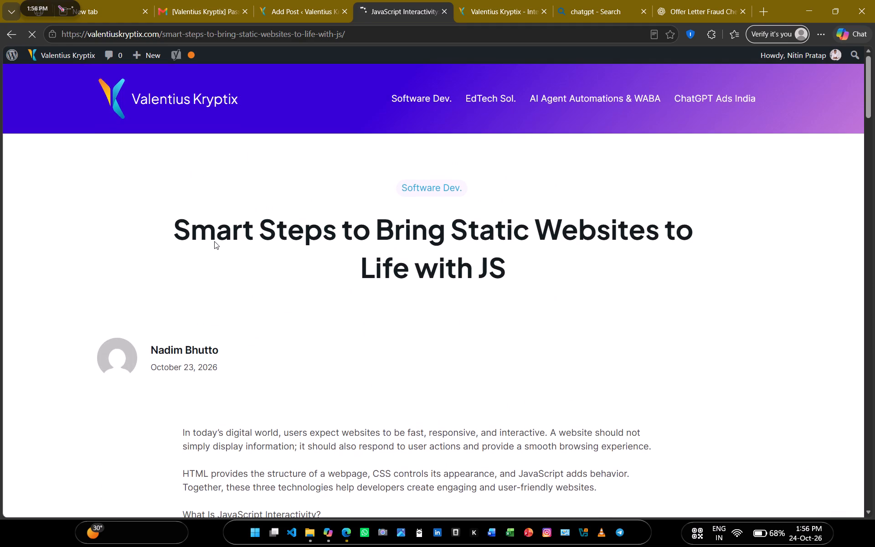
{"action": "left_click", "coordinate": [11, 36]}
Copy the draft preview URL of the REST API with Node.js post.
{"action": "scroll", "coordinate": [305, 343], "scroll_direction": "down", "scroll_amount": 2}
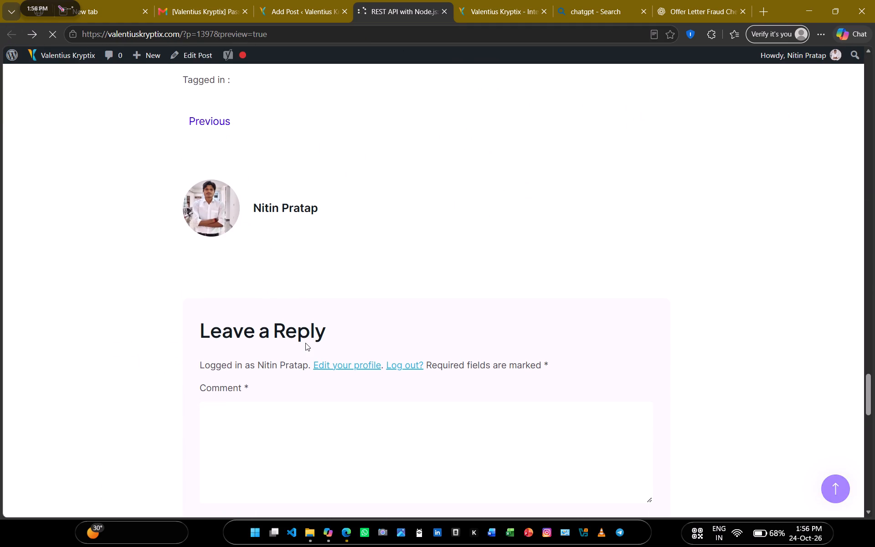
{"action": "scroll", "coordinate": [305, 343], "scroll_direction": "right", "scroll_amount": 1}
{"action": "scroll", "coordinate": [305, 343], "scroll_direction": "up", "scroll_amount": 3}
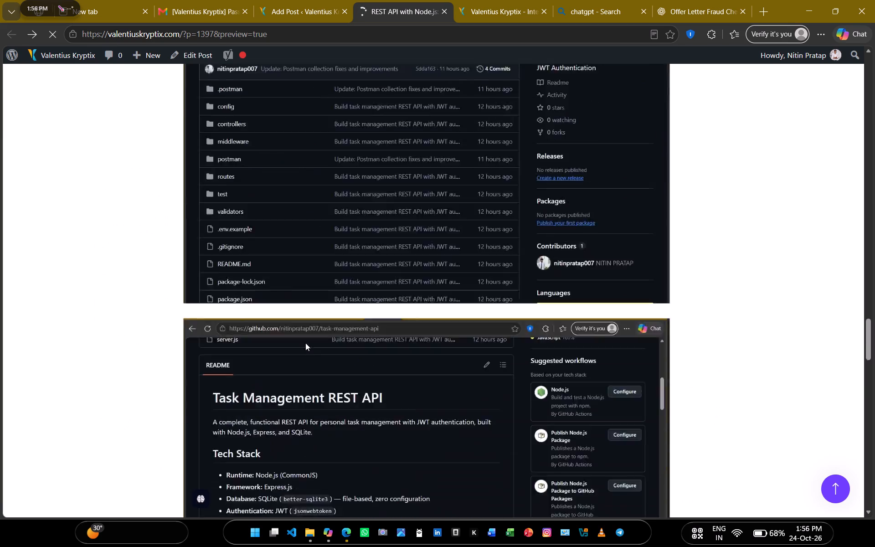
{"action": "scroll", "coordinate": [305, 343], "scroll_direction": "up", "scroll_amount": 9}
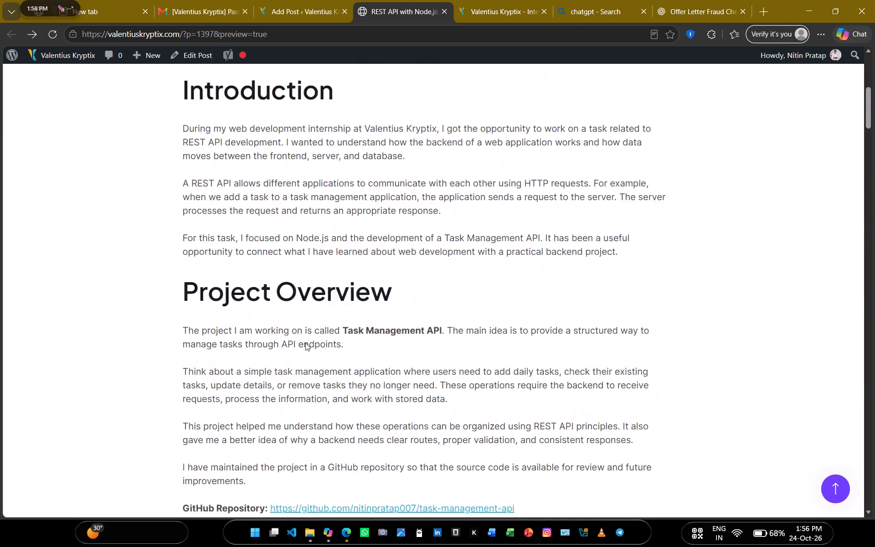
{"action": "scroll", "coordinate": [305, 343], "scroll_direction": "up", "scroll_amount": 2}
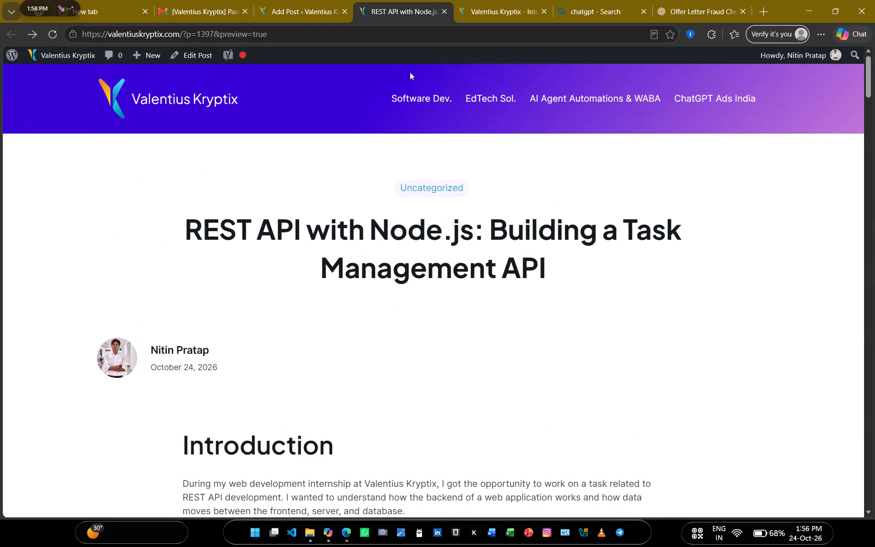
{"action": "left_click_drag", "start_coordinate": [301, 33], "coordinate": [80, 31]}
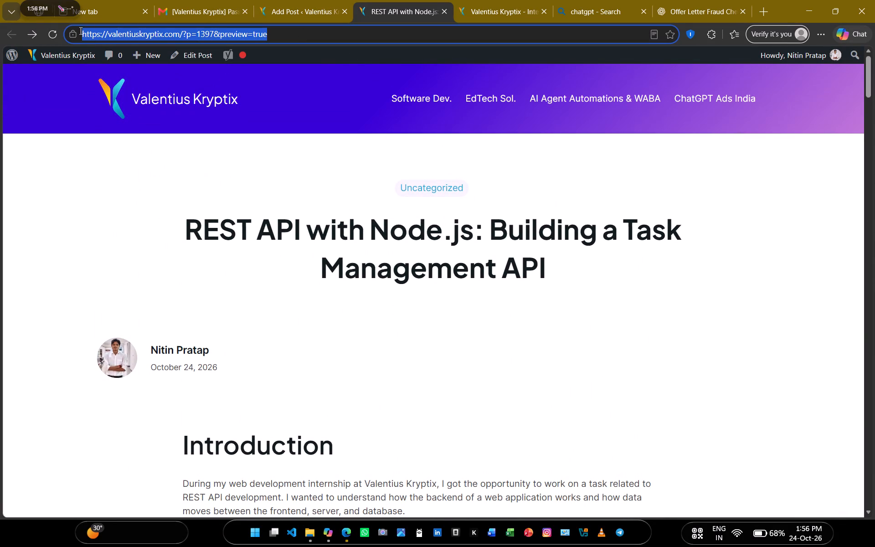
{"action": "left_click_drag", "start_coordinate": [80, 31], "coordinate": [61, 30]}
{"action": "key", "text": "ctrl+c"}
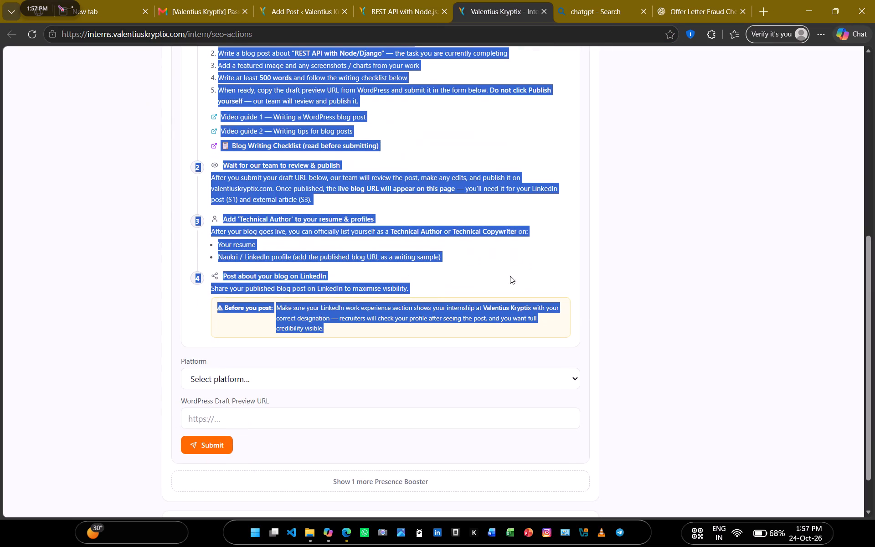
{"action": "left_click", "coordinate": [647, 237]}
{"action": "scroll", "coordinate": [470, 212], "scroll_direction": "up", "scroll_amount": 3}
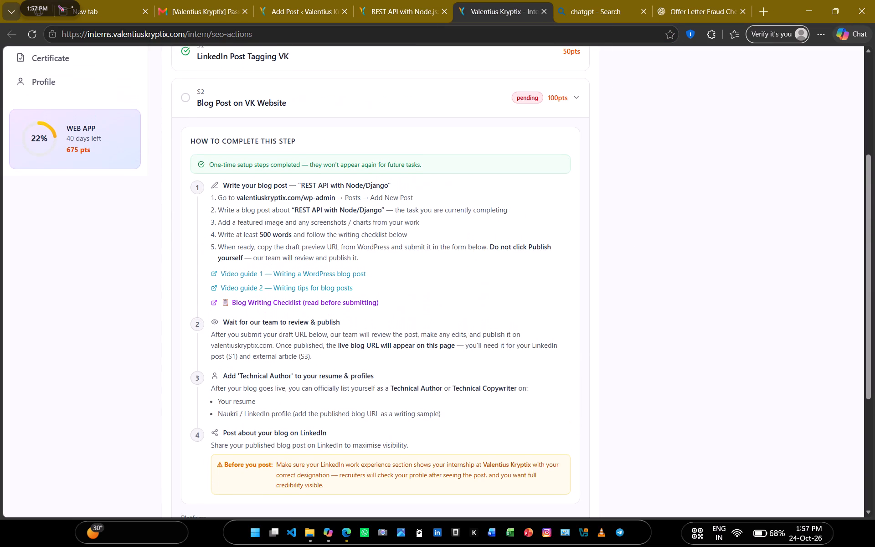
{"action": "scroll", "coordinate": [375, 293], "scroll_direction": "down", "scroll_amount": 2}
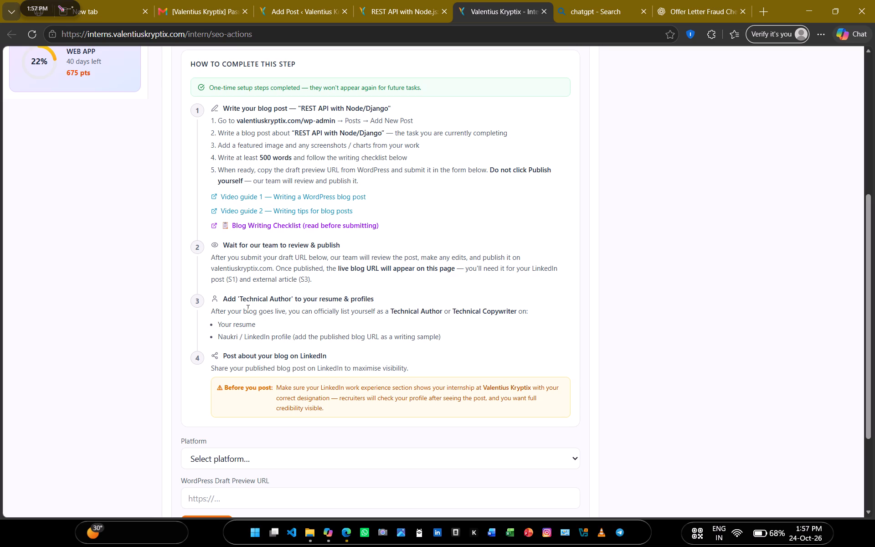
{"action": "scroll", "coordinate": [305, 308], "scroll_direction": "down", "scroll_amount": 1}
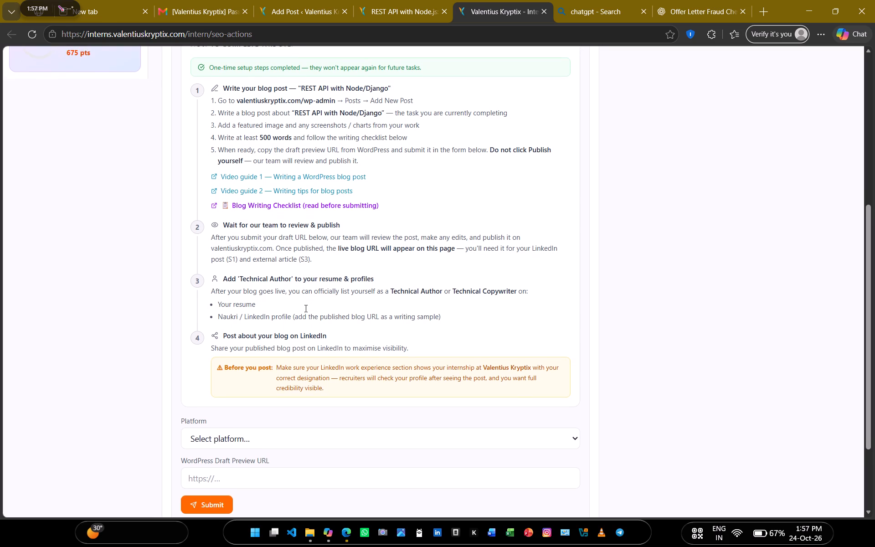
{"action": "scroll", "coordinate": [305, 308], "scroll_direction": "down", "scroll_amount": 2}
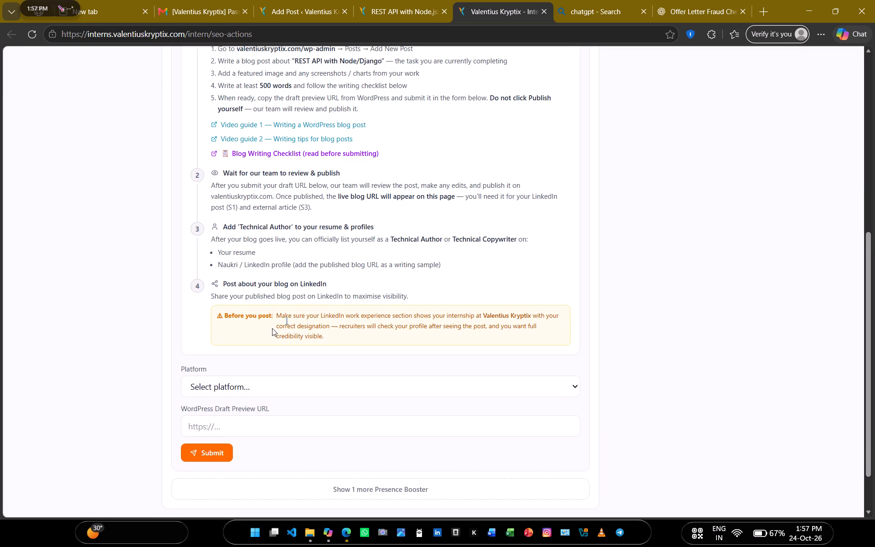
{"action": "left_click", "coordinate": [212, 386]}
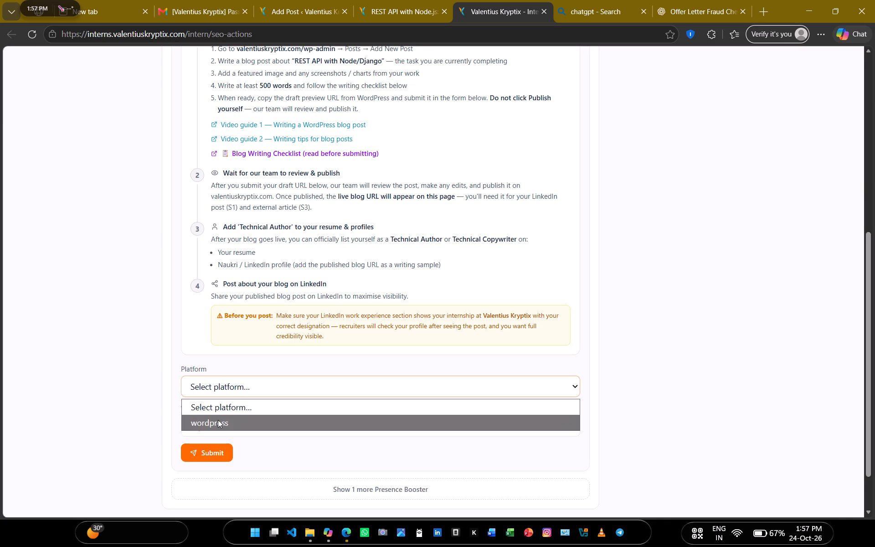
{"action": "left_click", "coordinate": [218, 420]}
{"action": "left_click", "coordinate": [244, 430]}
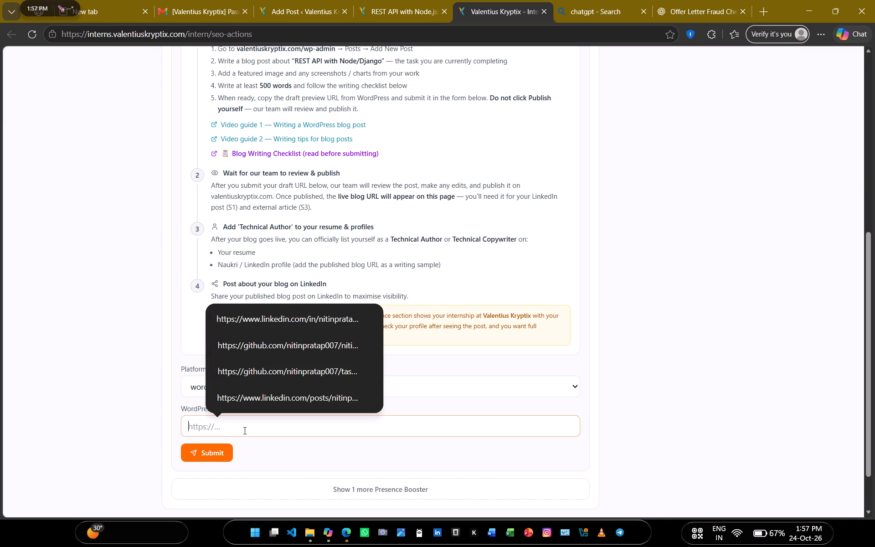
{"action": "key", "text": "ctrl+v"}
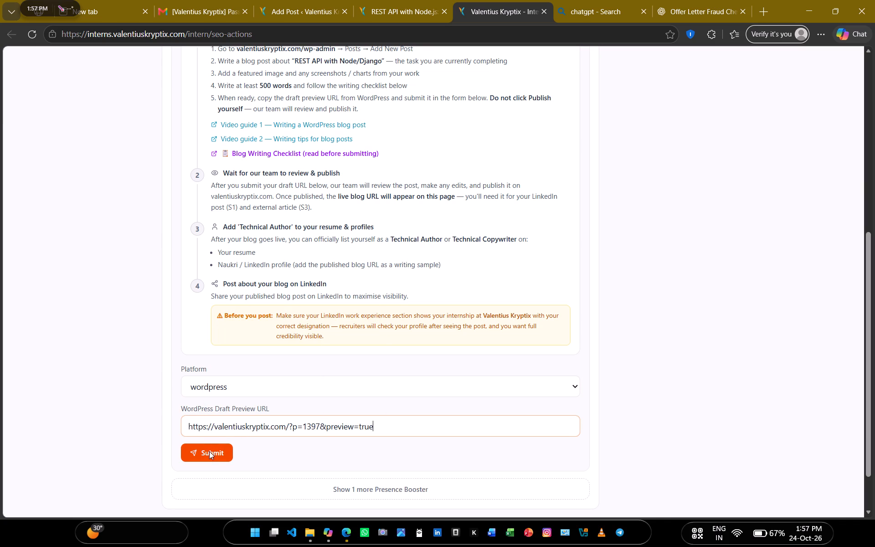
Capture a screenshot of the Intern Hub page showing the Blog Post on VK Website instructions.
{"action": "scroll", "coordinate": [338, 391], "scroll_direction": "up", "scroll_amount": 3}
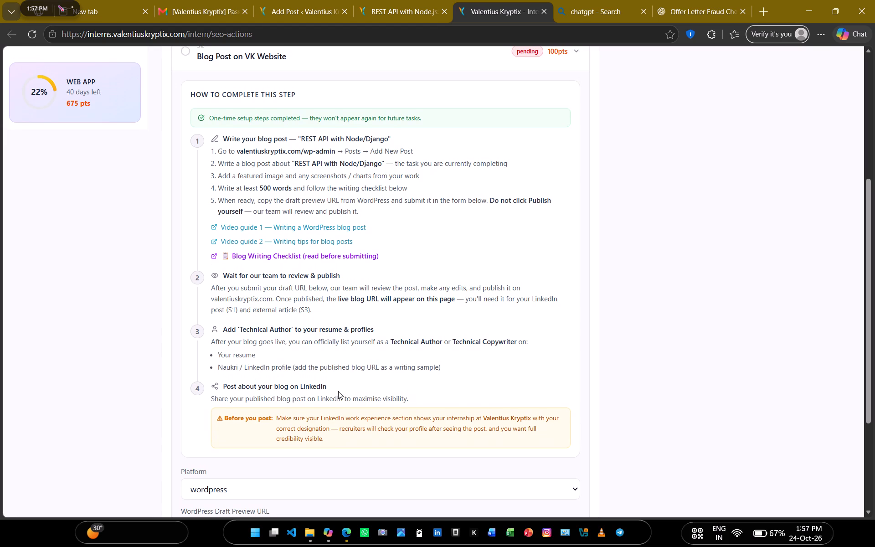
{"action": "scroll", "coordinate": [338, 391], "scroll_direction": "up", "scroll_amount": 1}
{"action": "key", "text": "shift+super+s"}
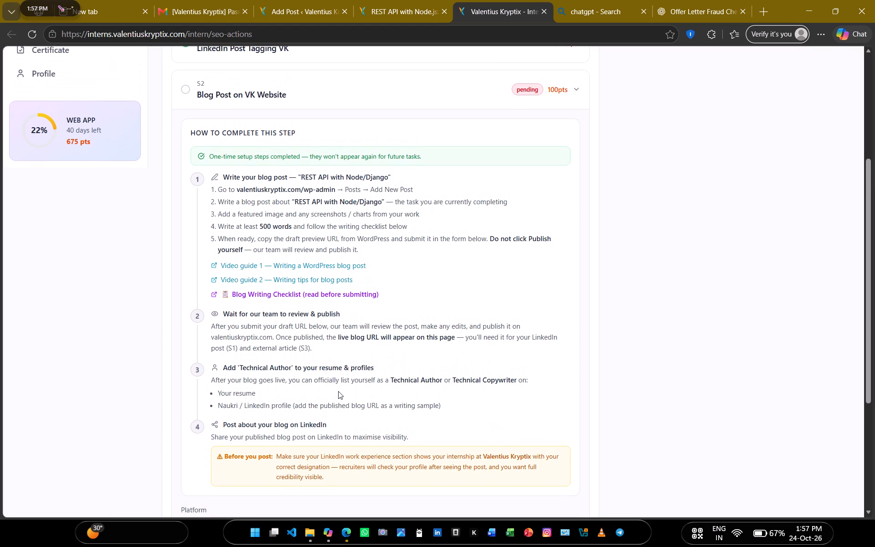
{"action": "left_click_drag", "start_coordinate": [0, 28], "coordinate": [536, 478]}
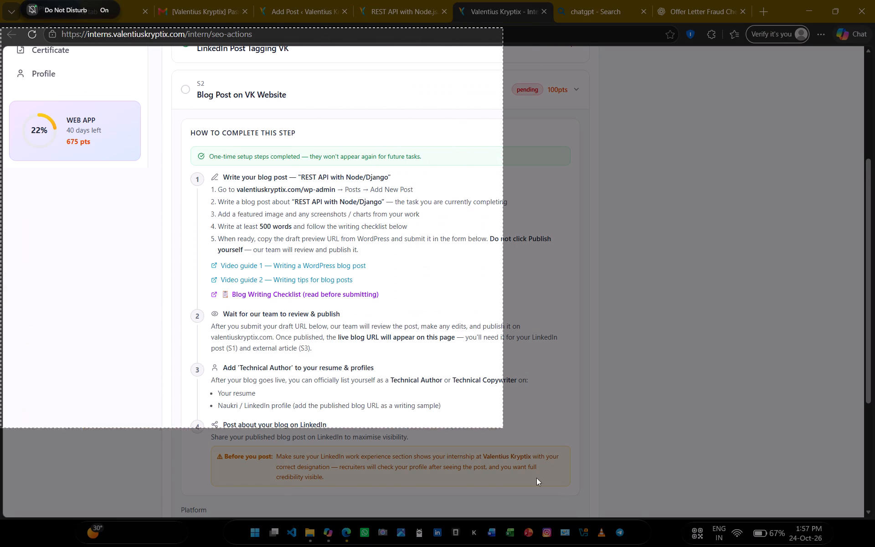
{"action": "left_click_drag", "start_coordinate": [536, 478], "coordinate": [747, 542]}
Submit the Blog Post on VK Website form with the draft preview URL.
{"action": "scroll", "coordinate": [582, 380], "scroll_direction": "down", "scroll_amount": 6}
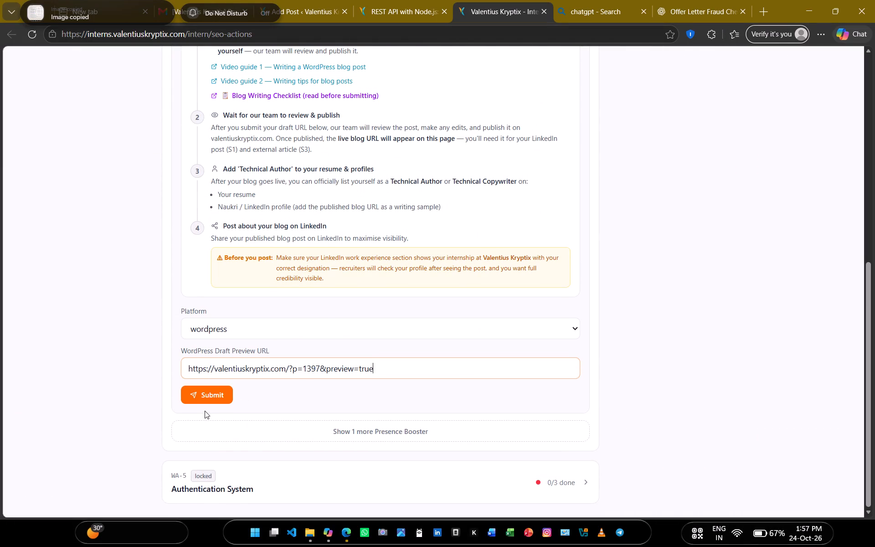
{"action": "left_click", "coordinate": [195, 396]}
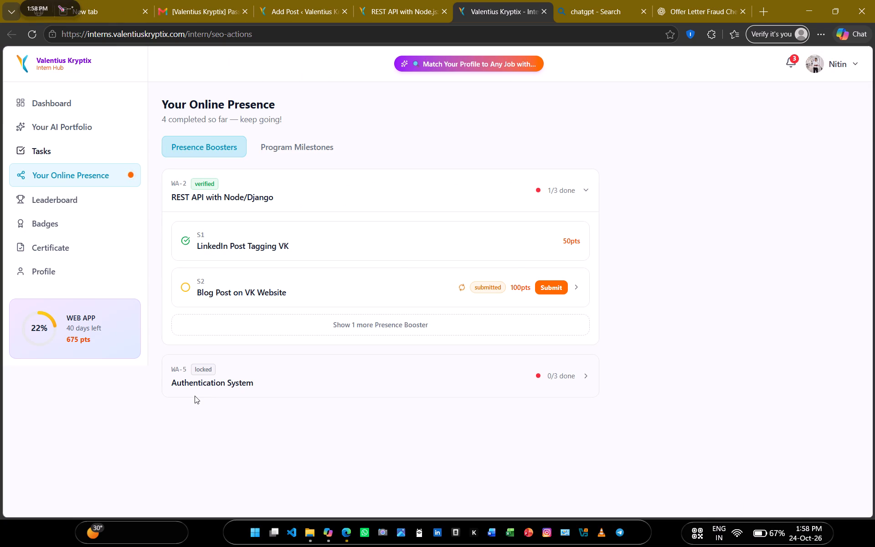
Reveal the remaining presence booster and review the submitted draft URL under Blog Post on VK Website, cancelling the opened URL edit.
{"action": "left_click", "coordinate": [342, 325]}
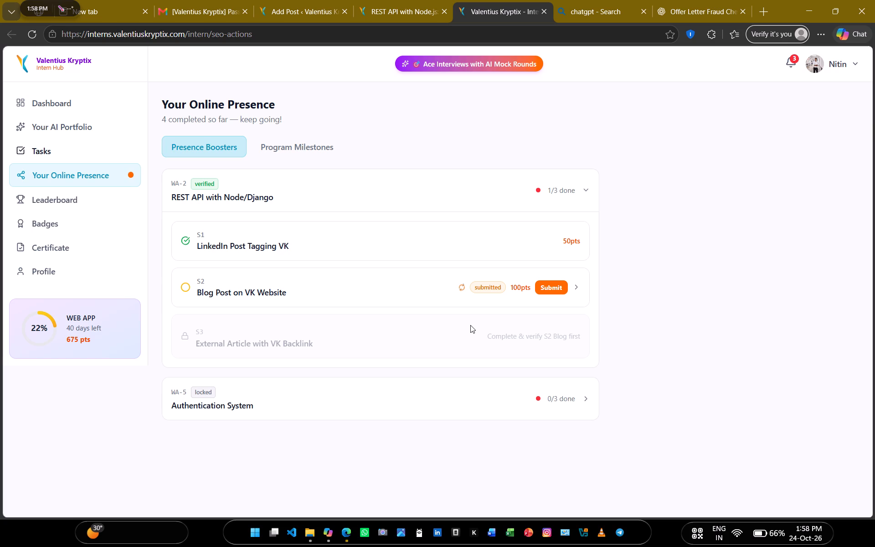
{"action": "left_click", "coordinate": [547, 287]}
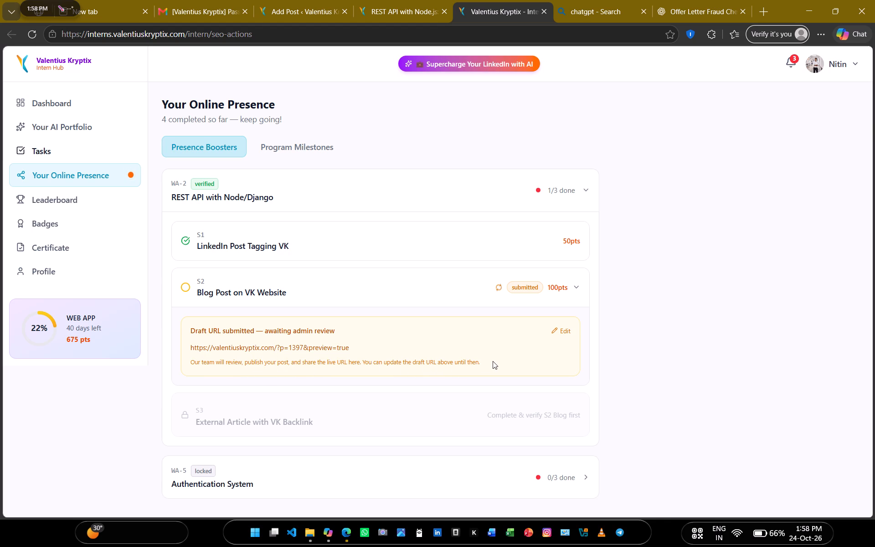
{"action": "left_click", "coordinate": [567, 328]}
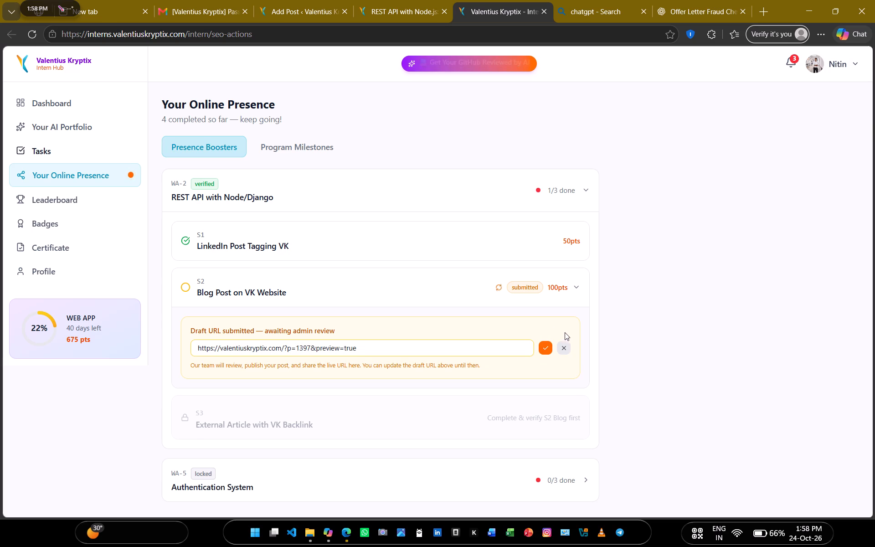
{"action": "left_click", "coordinate": [561, 345]}
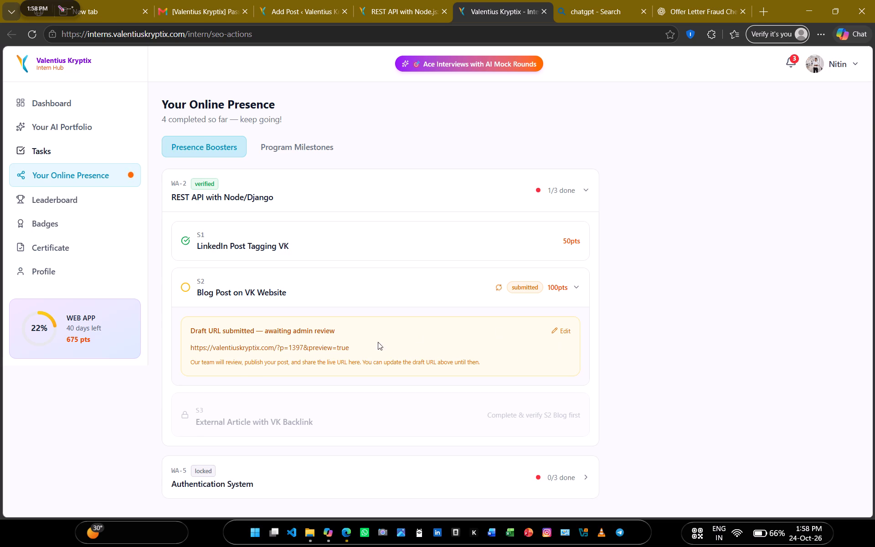
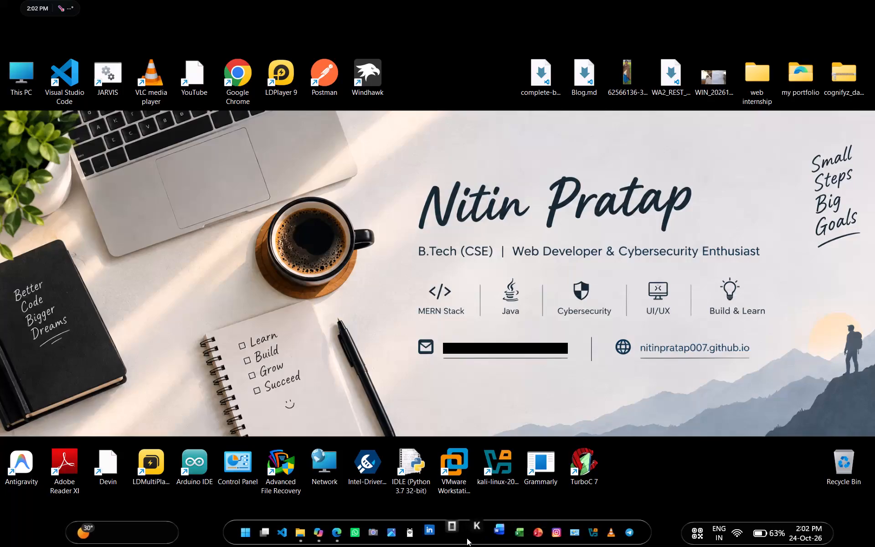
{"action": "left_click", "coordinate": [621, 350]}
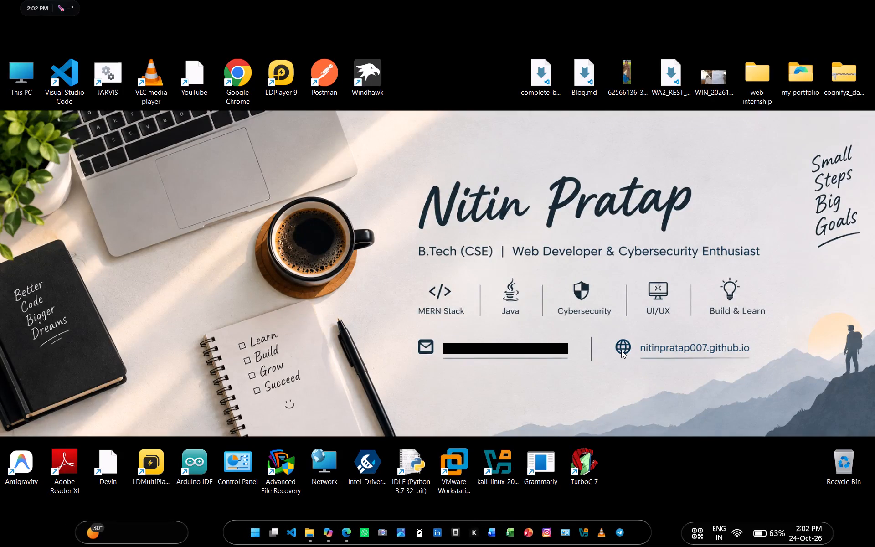
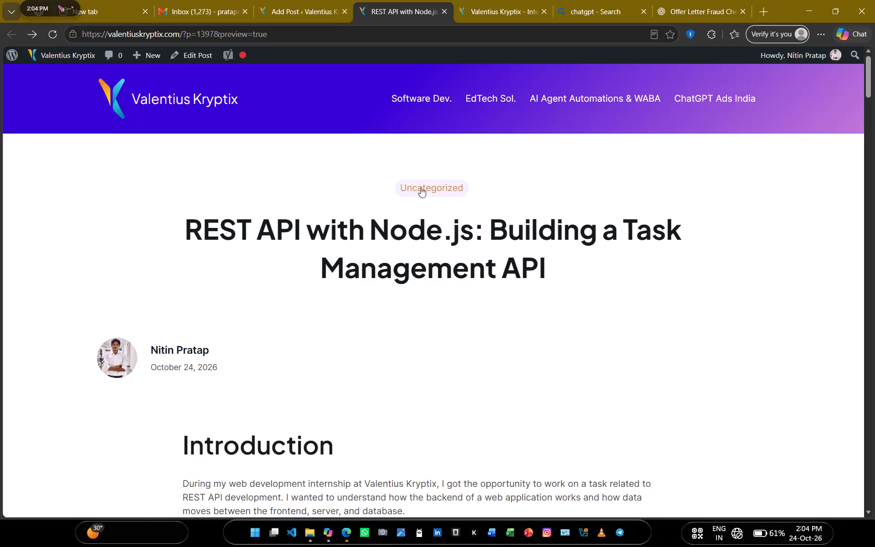
Open the Uncategorized category page from the REST API with Node.js post preview.
{"action": "left_click", "coordinate": [421, 187]}
Turn on the computer's Wi-Fi to restore the internet connection.
{"action": "left_click", "coordinate": [745, 537]}
{"action": "left_click", "coordinate": [739, 536]}
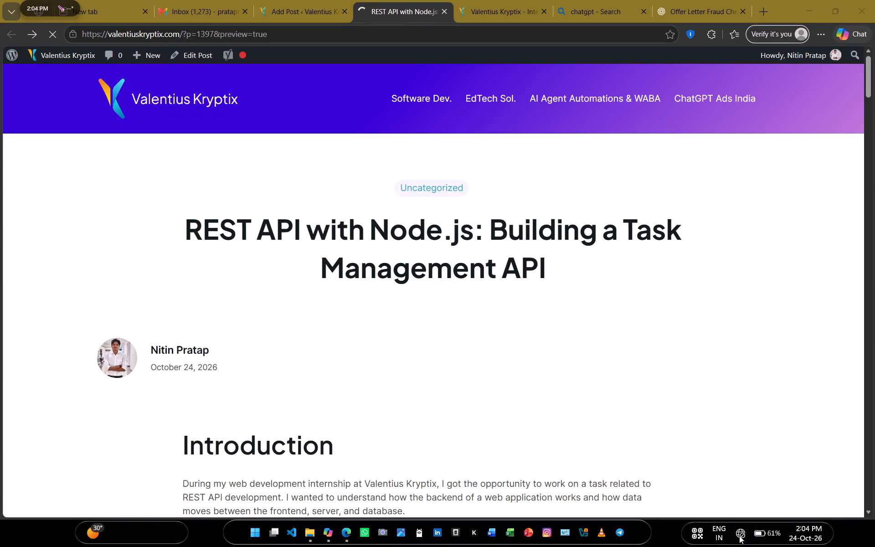
{"action": "left_click", "coordinate": [761, 270]}
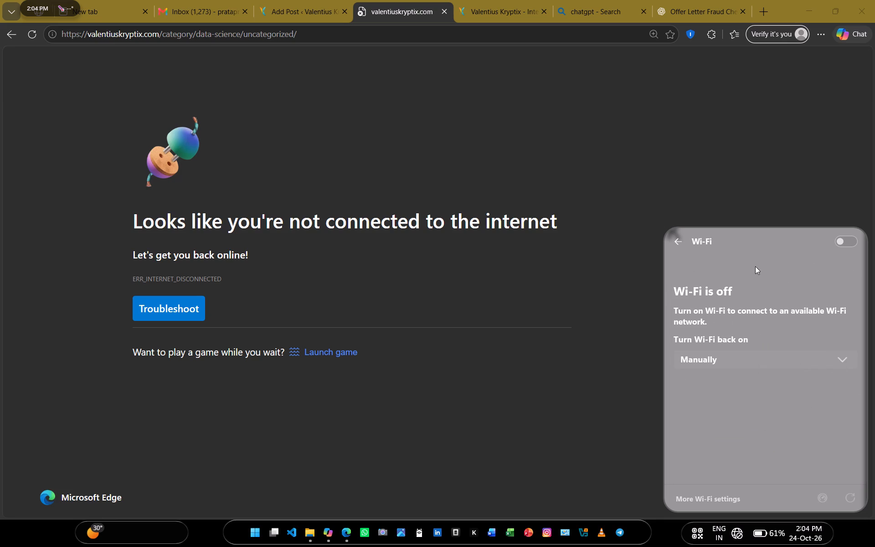
{"action": "left_click", "coordinate": [855, 242]}
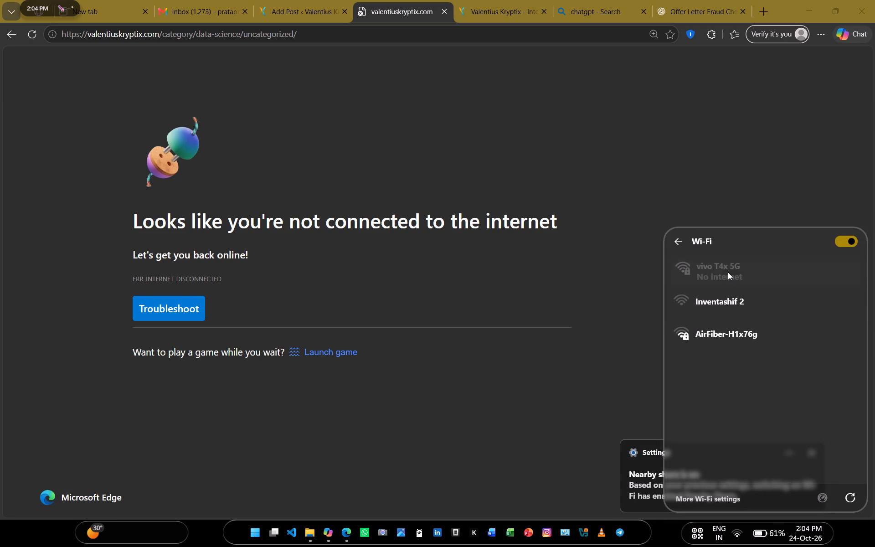
{"action": "left_click", "coordinate": [632, 216]}
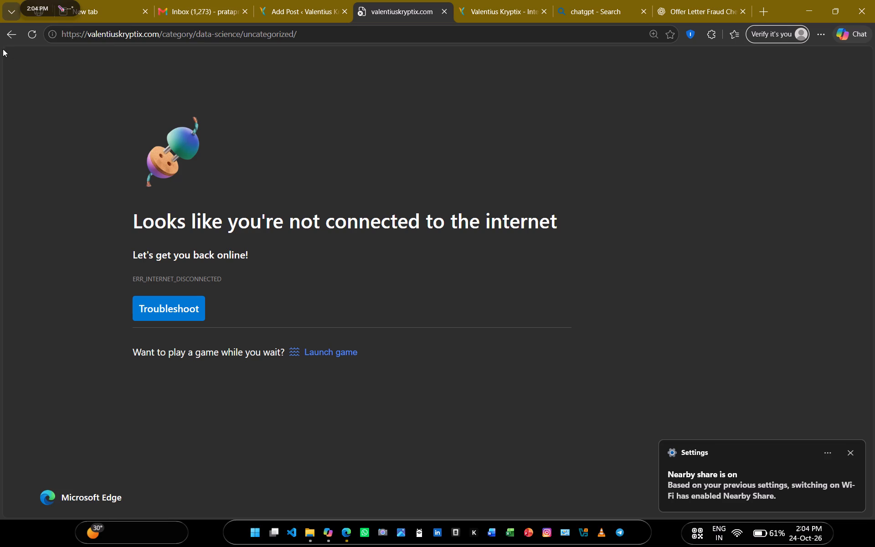
Reload the Uncategorized category page and look through its contents down to the footer.
{"action": "left_click", "coordinate": [28, 34]}
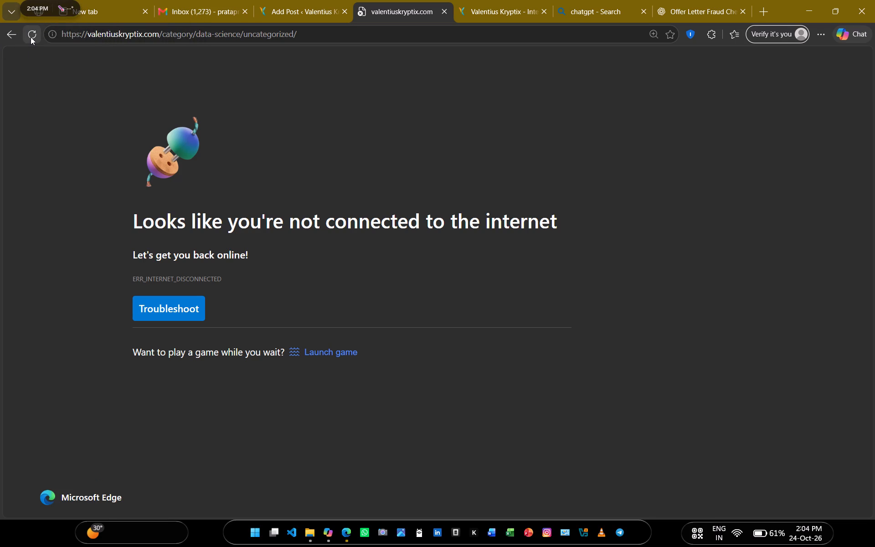
{"action": "left_click", "coordinate": [31, 37]}
{"action": "left_click", "coordinate": [33, 31]}
{"action": "scroll", "coordinate": [415, 256], "scroll_direction": "down", "scroll_amount": 8}
{"action": "scroll", "coordinate": [415, 256], "scroll_direction": "up", "scroll_amount": 1}
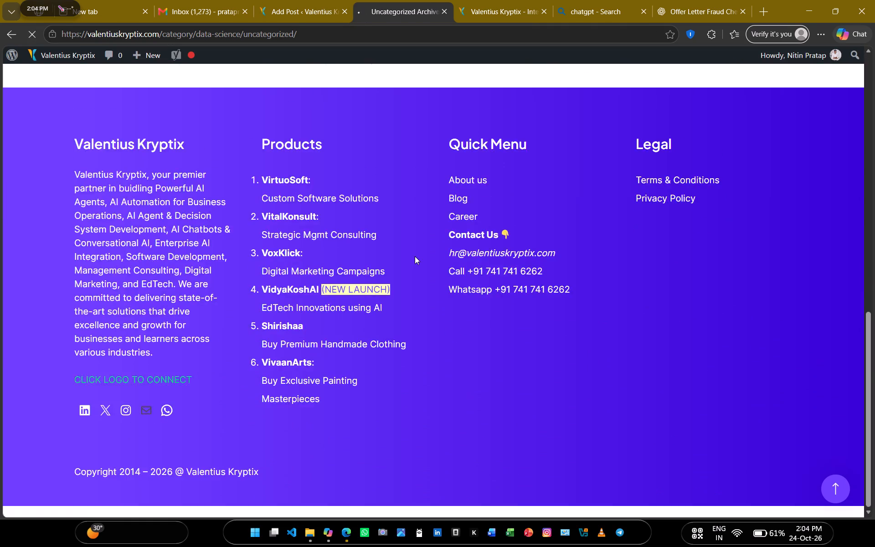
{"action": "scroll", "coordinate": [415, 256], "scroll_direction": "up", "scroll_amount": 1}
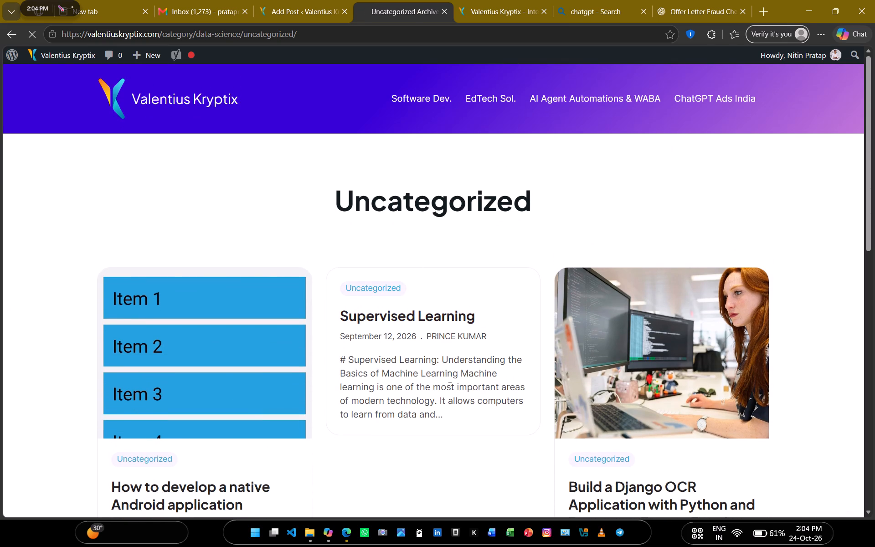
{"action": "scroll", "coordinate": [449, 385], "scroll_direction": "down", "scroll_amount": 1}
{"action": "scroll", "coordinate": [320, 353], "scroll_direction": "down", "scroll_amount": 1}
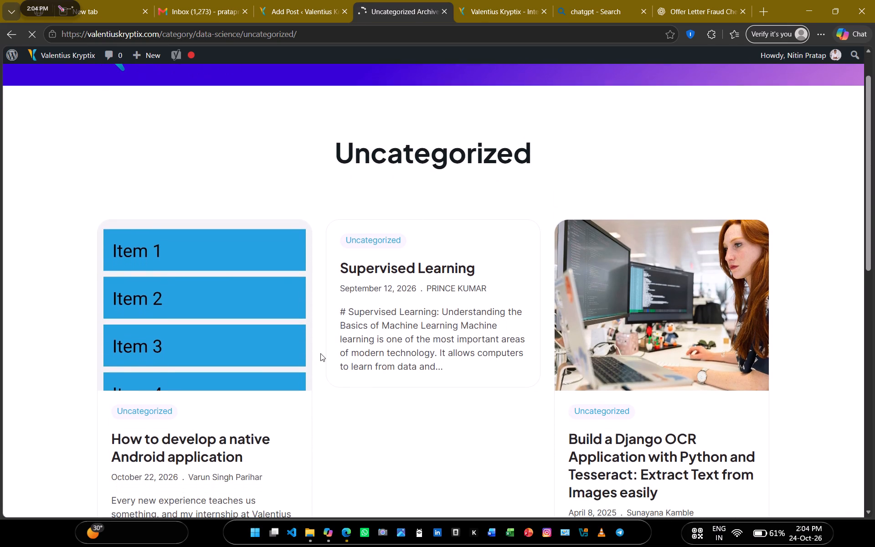
Return from the Uncategorized category page to the REST API with Node.js draft preview and review the post's content.
{"action": "scroll", "coordinate": [269, 352], "scroll_direction": "up", "scroll_amount": 1}
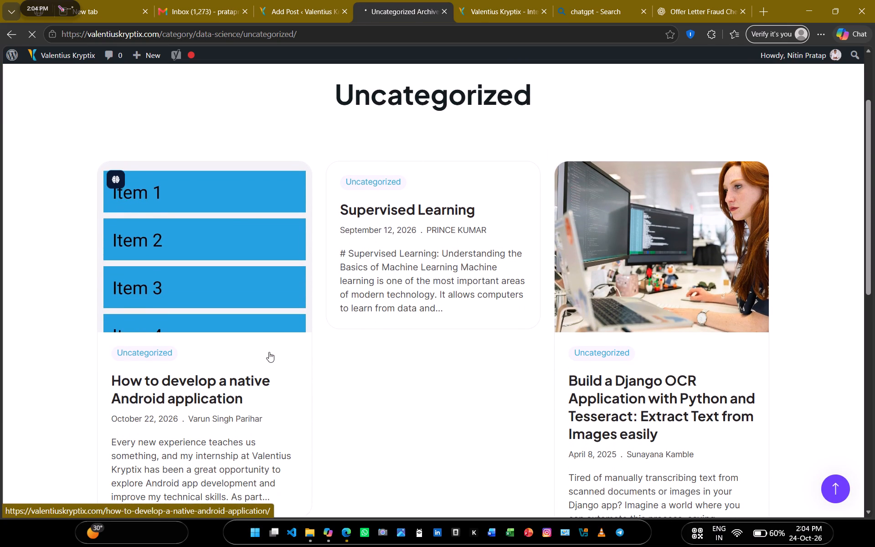
{"action": "scroll", "coordinate": [269, 352], "scroll_direction": "up", "scroll_amount": 1}
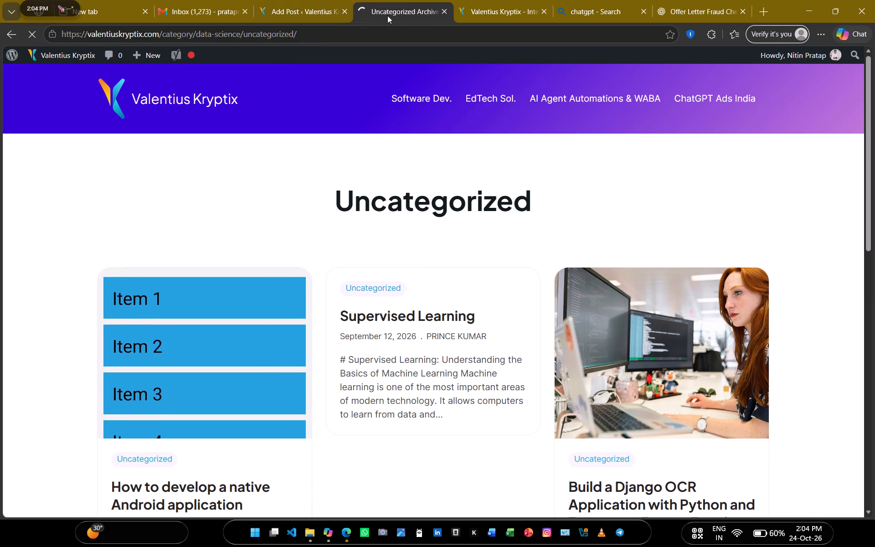
{"action": "left_click", "coordinate": [12, 31]}
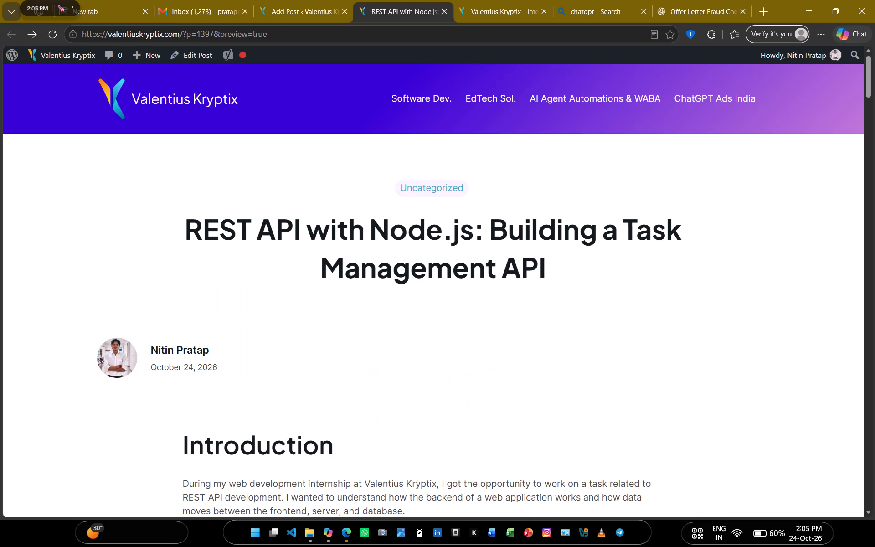
{"action": "scroll", "coordinate": [414, 263], "scroll_direction": "down", "scroll_amount": 8}
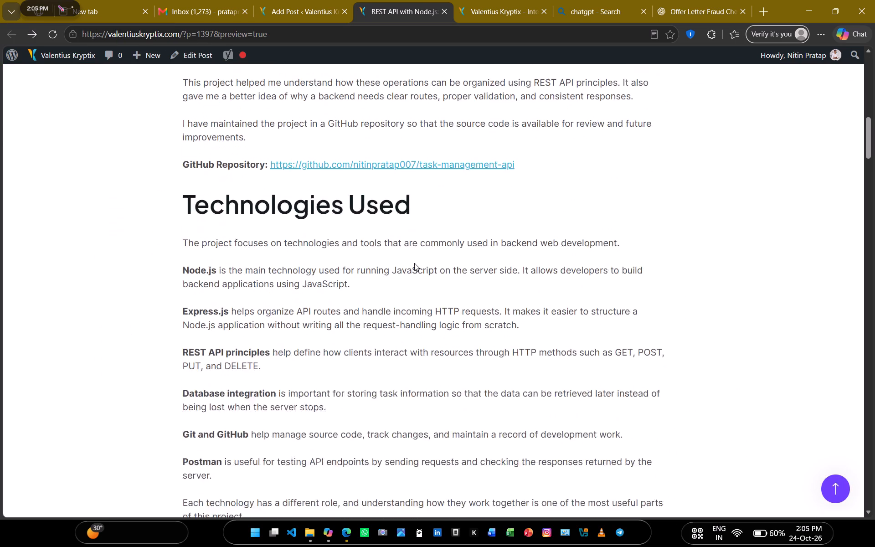
{"action": "scroll", "coordinate": [414, 263], "scroll_direction": "down", "scroll_amount": 1}
{"action": "scroll", "coordinate": [414, 263], "scroll_direction": "up", "scroll_amount": 10}
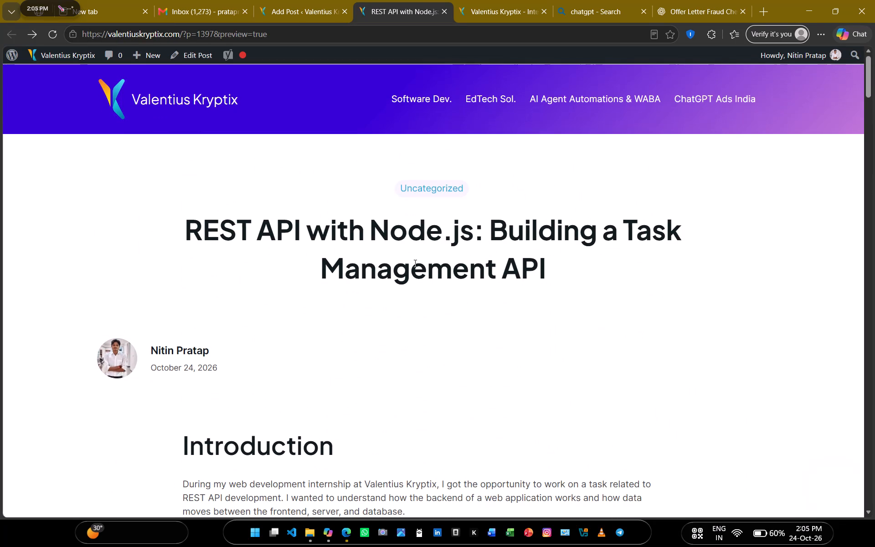
Minimize the browser window to show the desktop.
{"action": "left_click", "coordinate": [809, 4]}
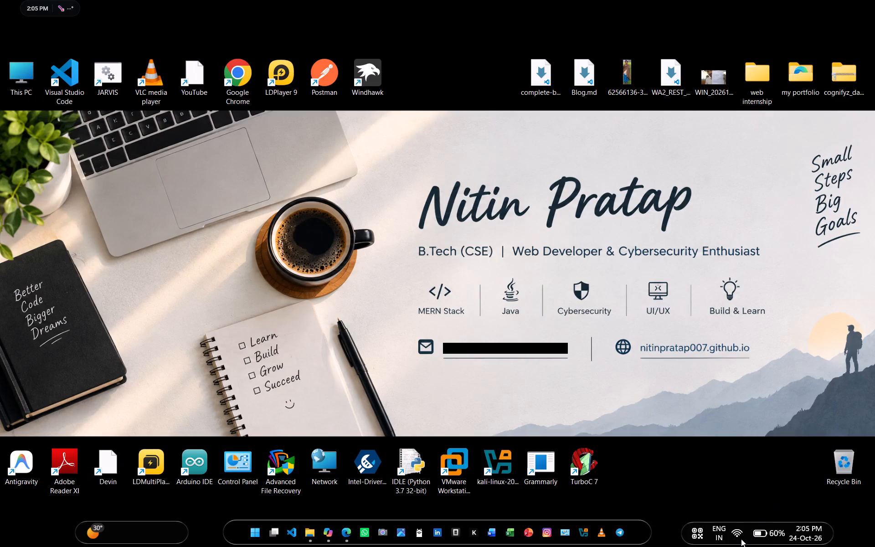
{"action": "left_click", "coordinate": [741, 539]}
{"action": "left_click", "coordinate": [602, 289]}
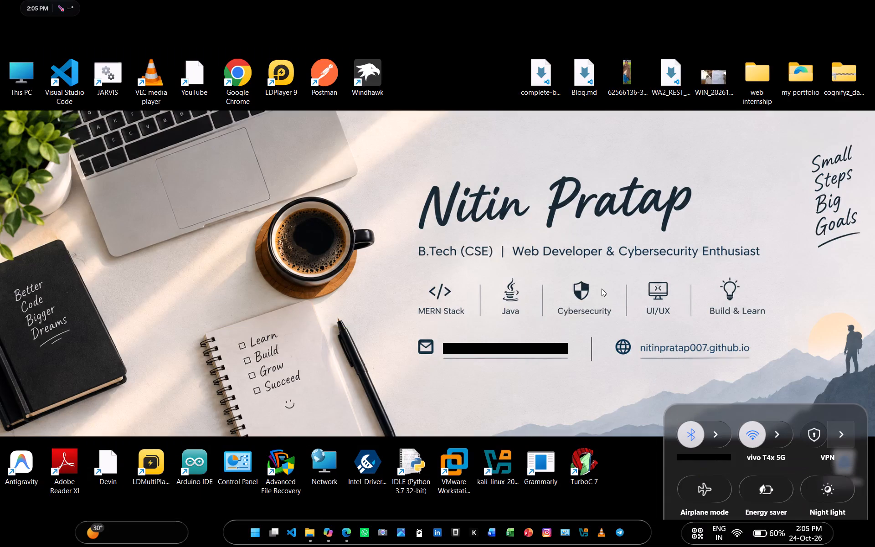